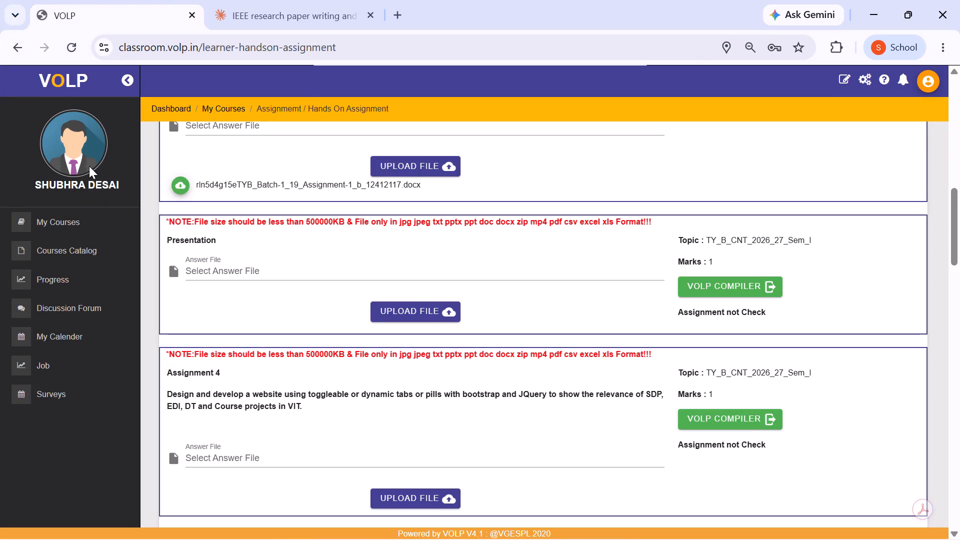
Upload the Transmission_Media presentation from Downloads as the answer file for the Presentation assignment.
left_click(251, 272)
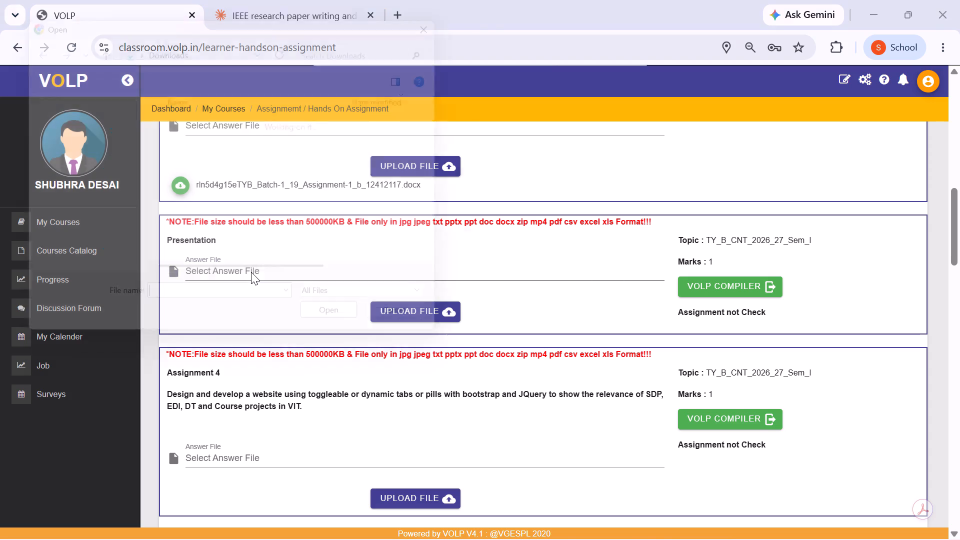
scroll(191, 180, "up", 2, "ctrl")
scroll(191, 180, "down", 1)
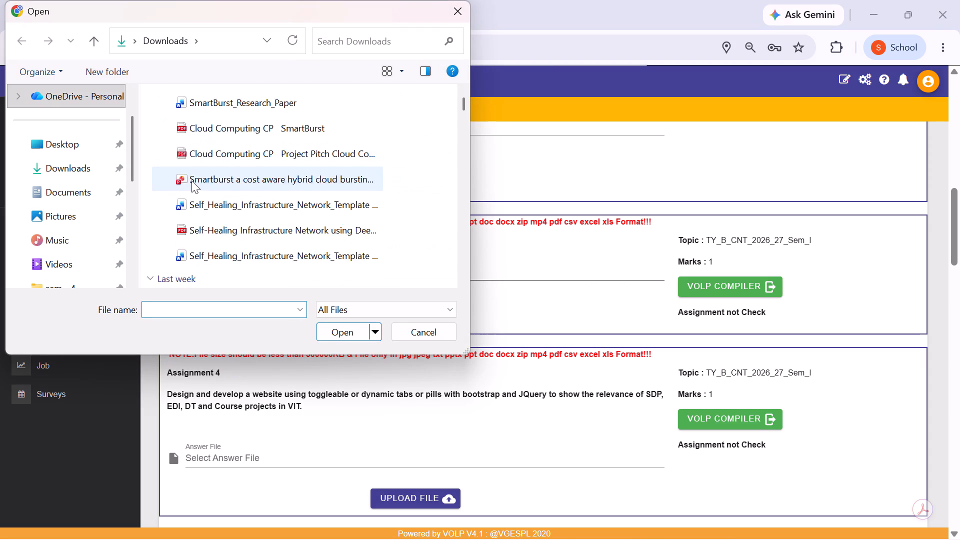
scroll(191, 180, "down", 3)
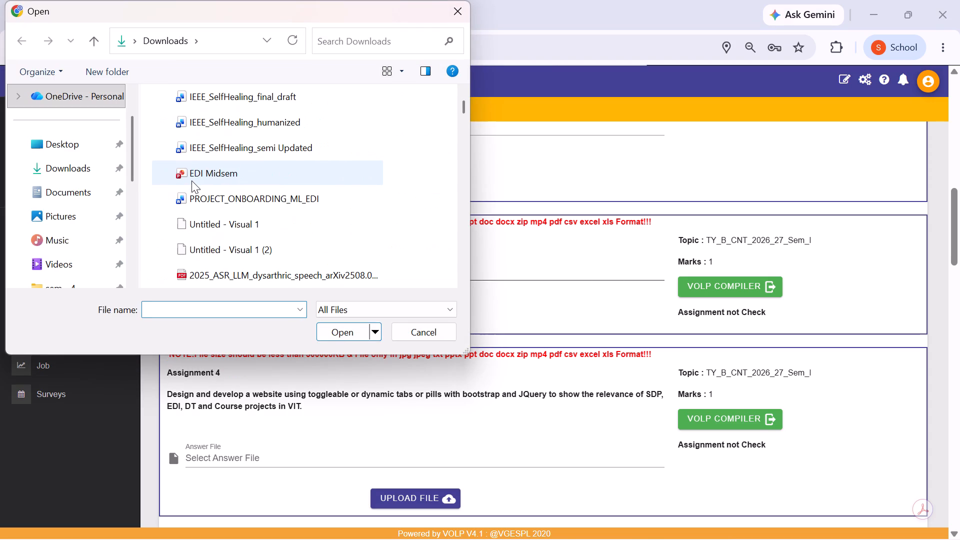
scroll(212, 245, "down", 2)
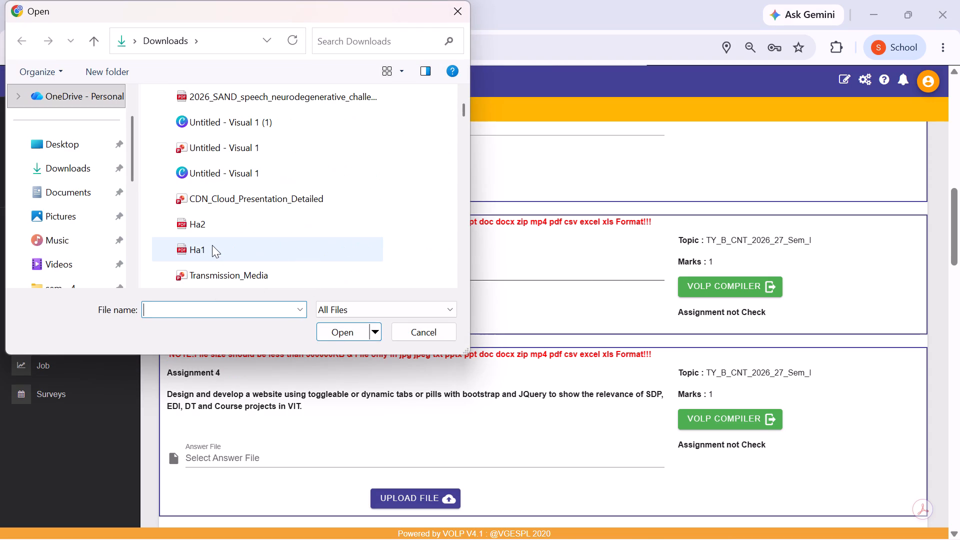
left_click(211, 277)
left_click(345, 328)
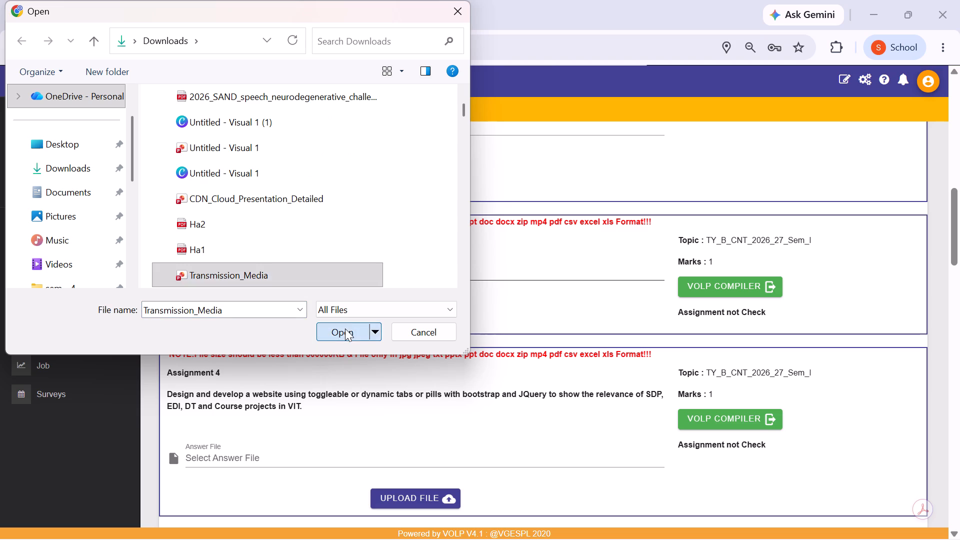
left_click(390, 313)
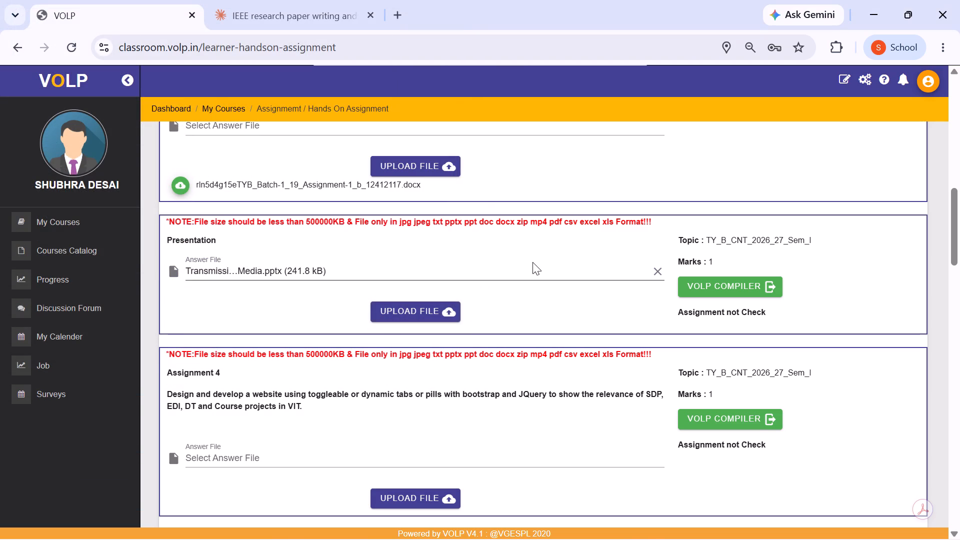
Review the course assignments from Presentation down to End Semester and back, checking which ones have an uploaded answer file.
scroll(533, 263, "down", 1)
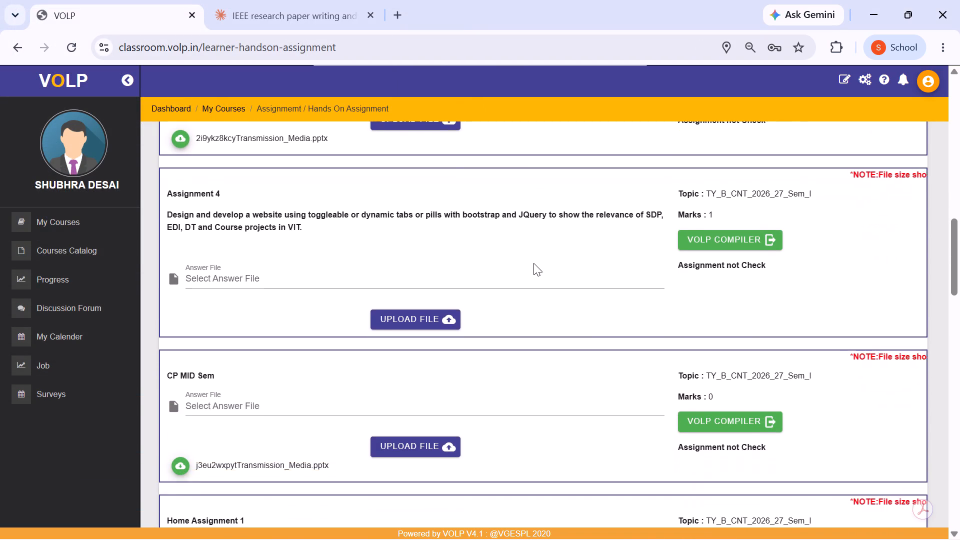
scroll(533, 263, "down", 4)
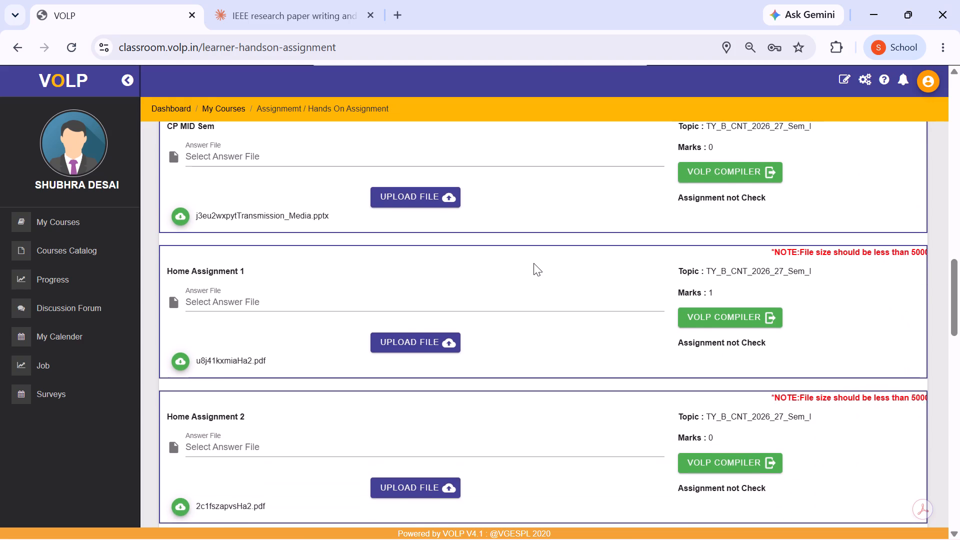
scroll(533, 263, "down", 5)
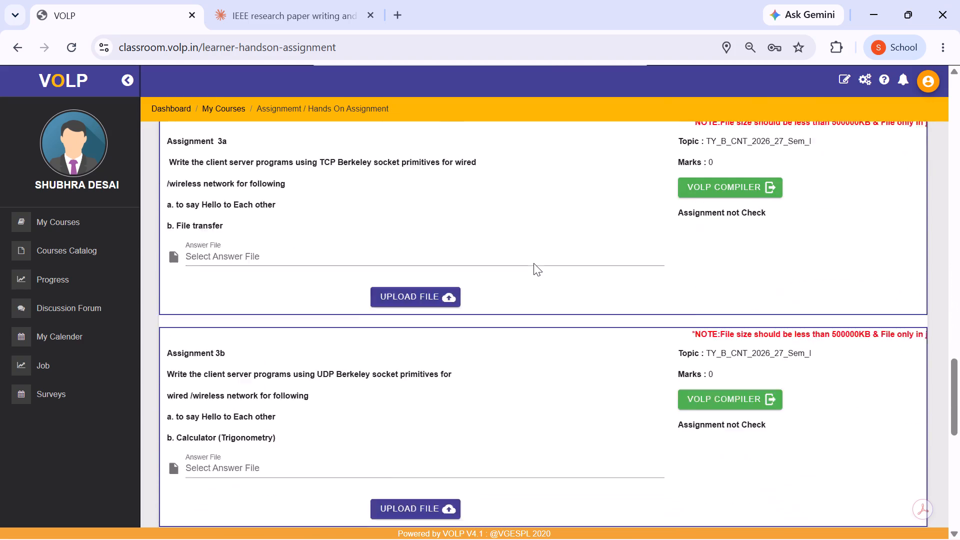
scroll(533, 263, "down", 3)
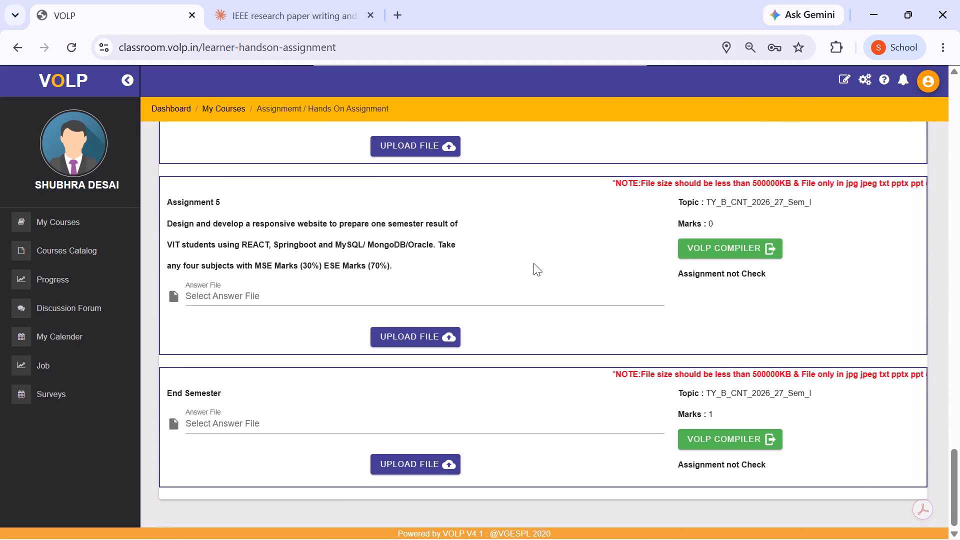
scroll(533, 263, "up", 6)
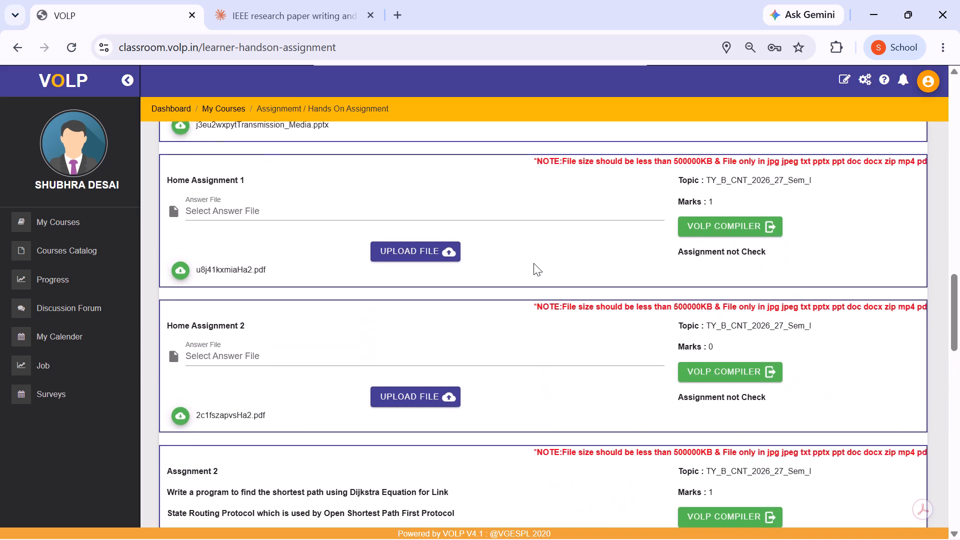
scroll(533, 263, "up", 5)
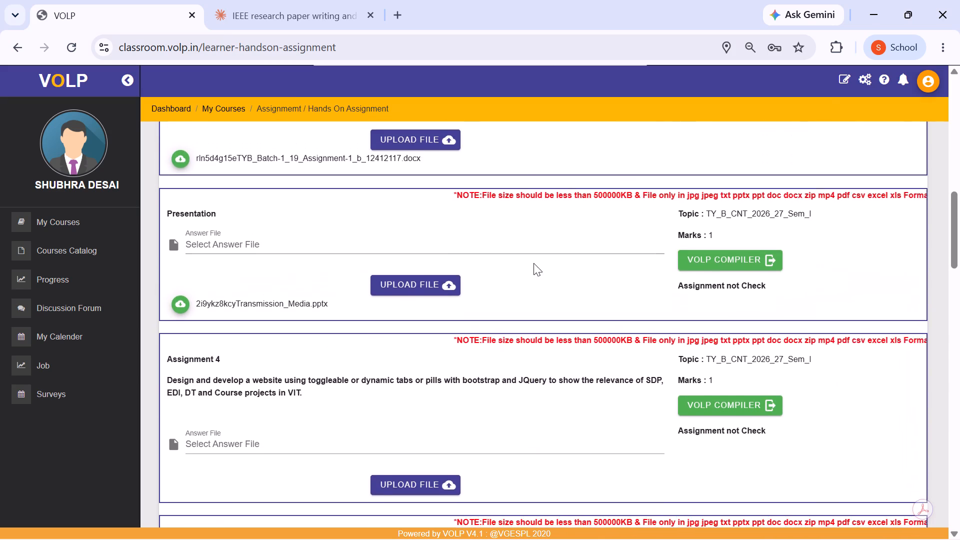
scroll(533, 263, "down", 4)
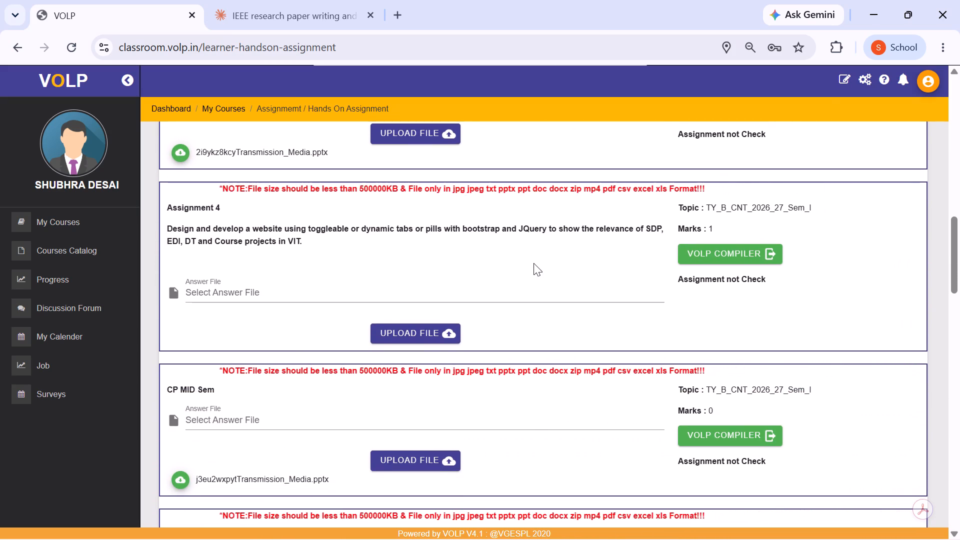
scroll(533, 263, "down", 4)
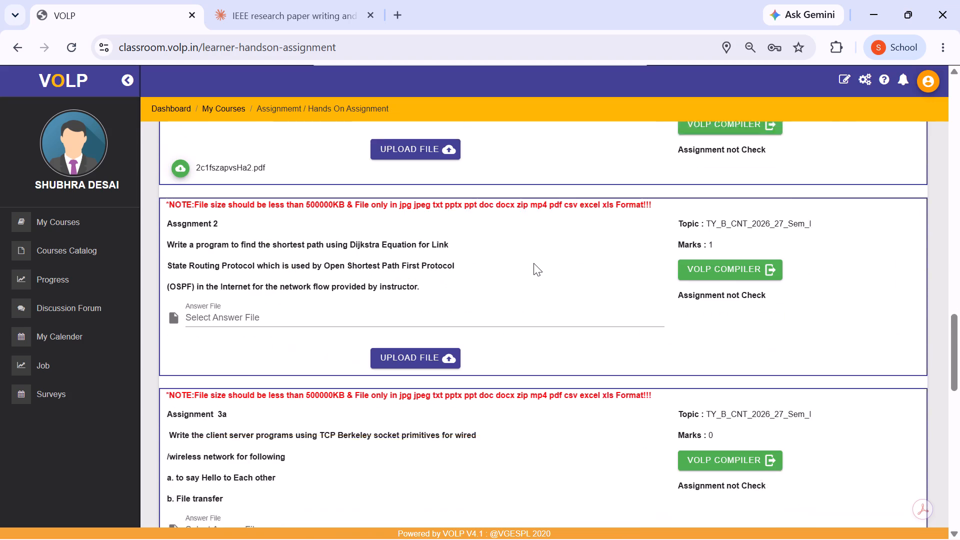
scroll(533, 263, "down", 3)
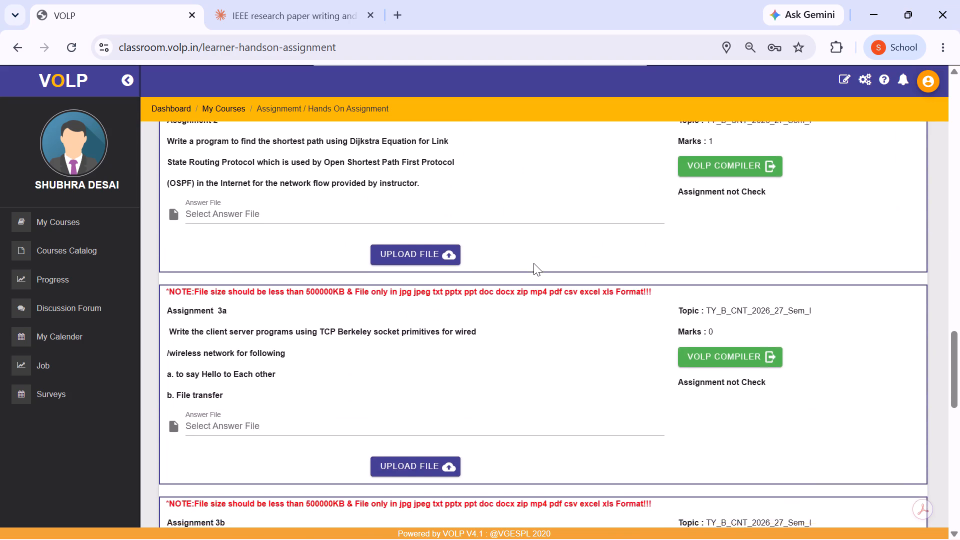
scroll(533, 263, "down", 2)
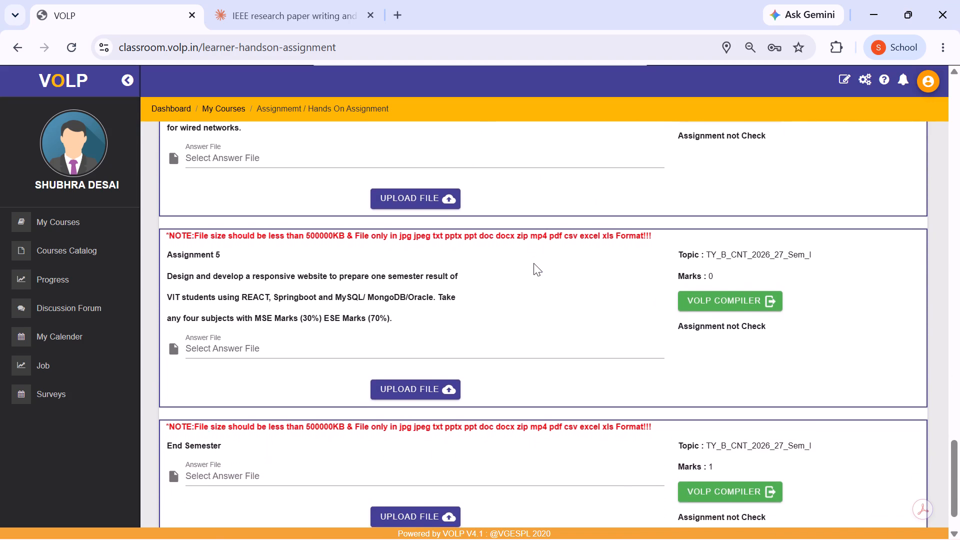
scroll(533, 263, "up", 1)
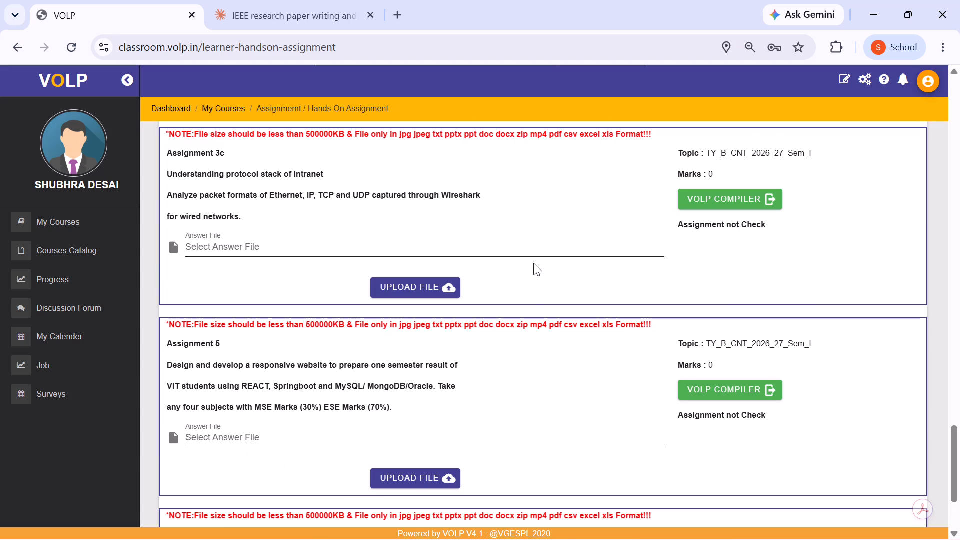
scroll(533, 263, "up", 7)
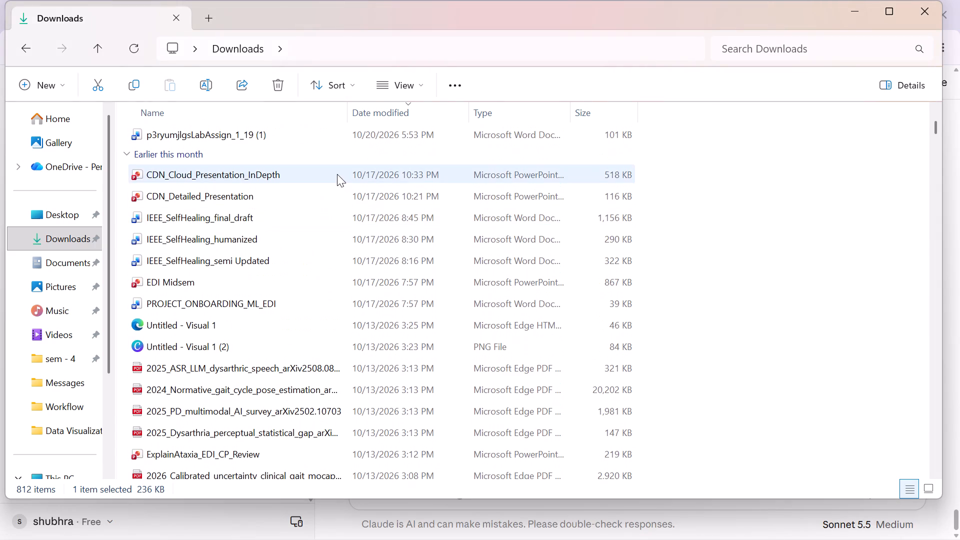
double_click(337, 175)
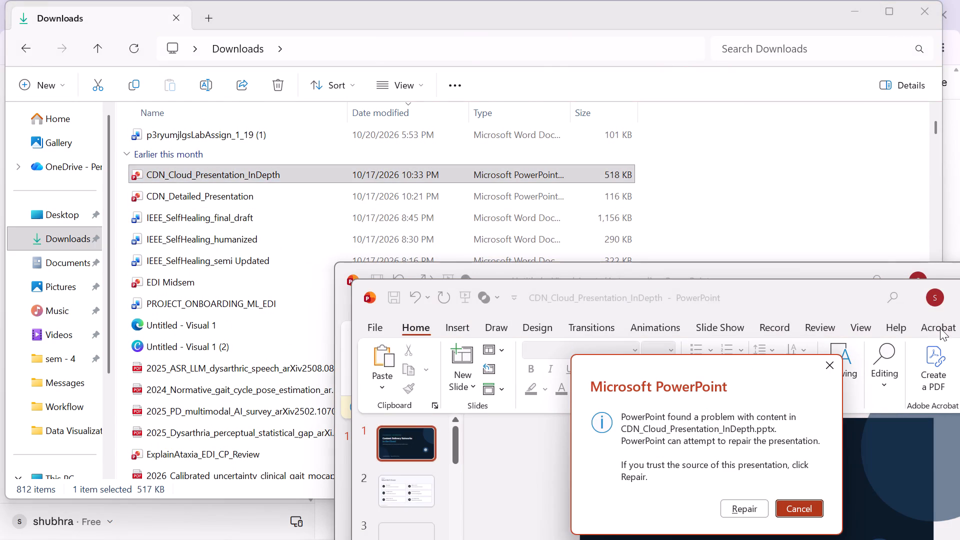
left_click(756, 510)
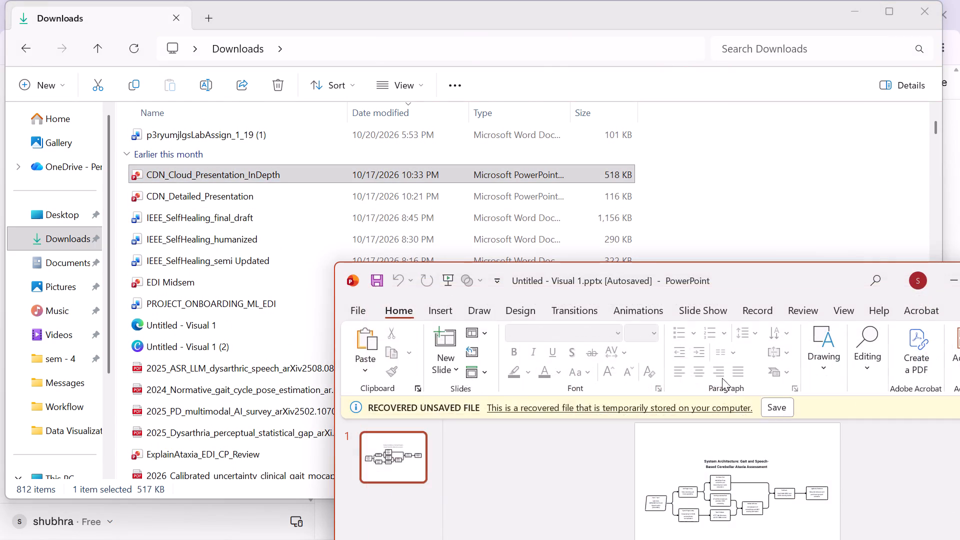
left_click(809, 501)
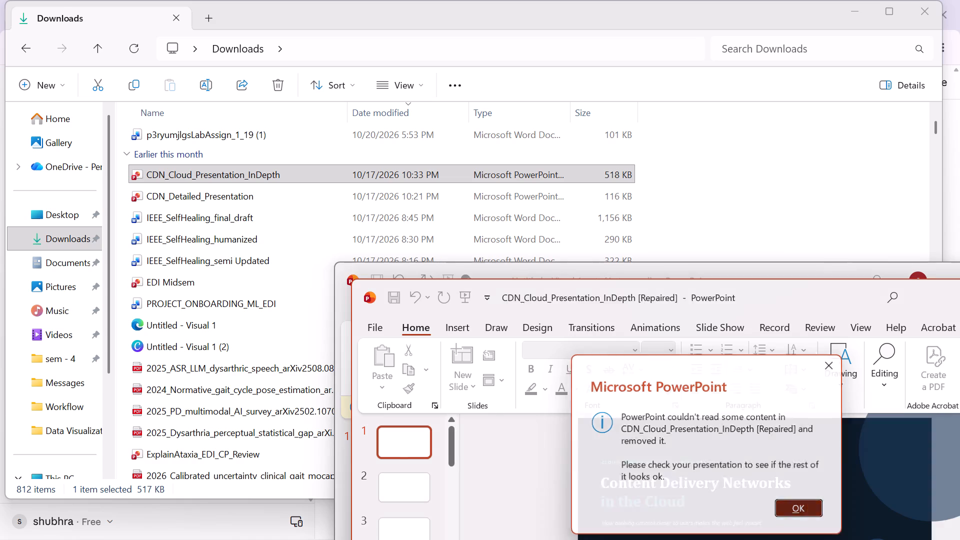
left_click_drag(763, 297, 551, 110)
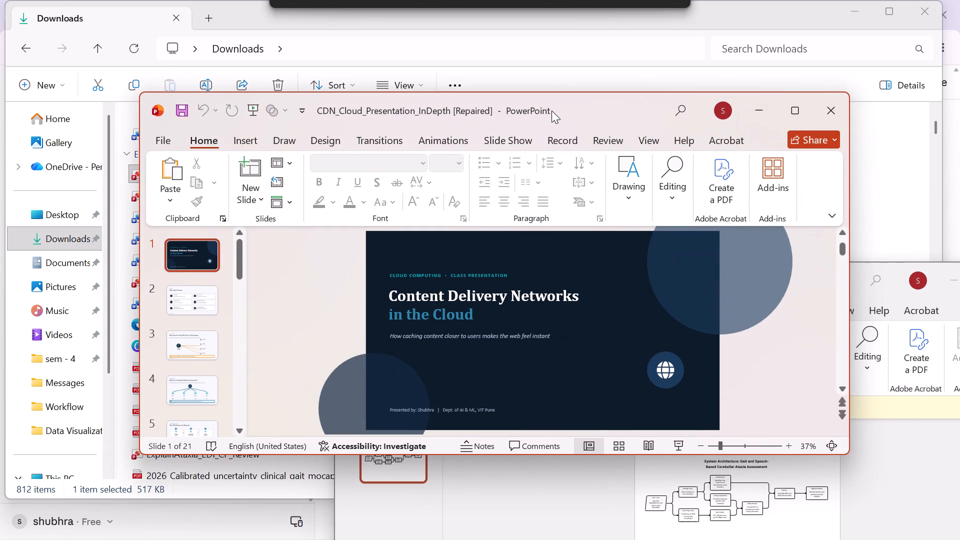
left_click(788, 108)
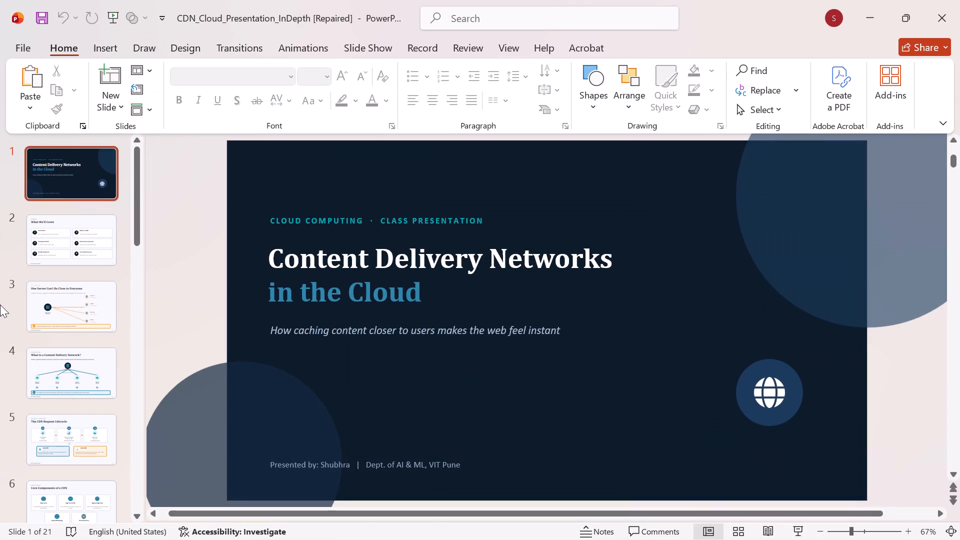
Look through the presentation slide by slide, from the agenda to the Key Takeaways & References slide.
key("Down")
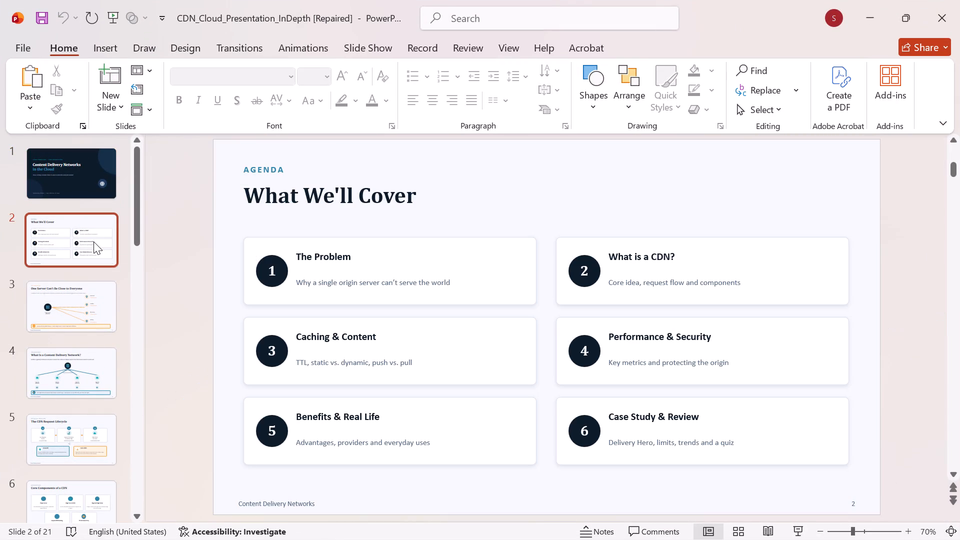
key("Down")
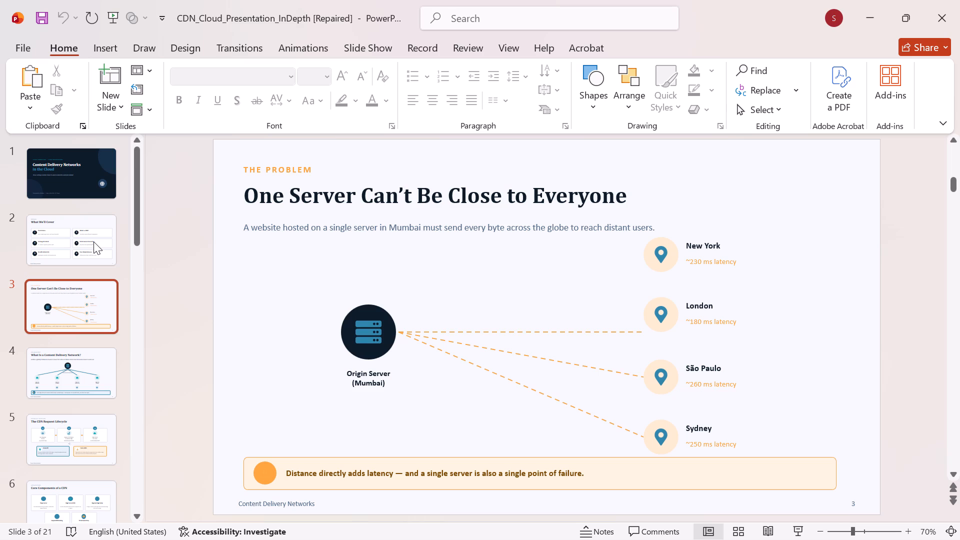
key("Down")
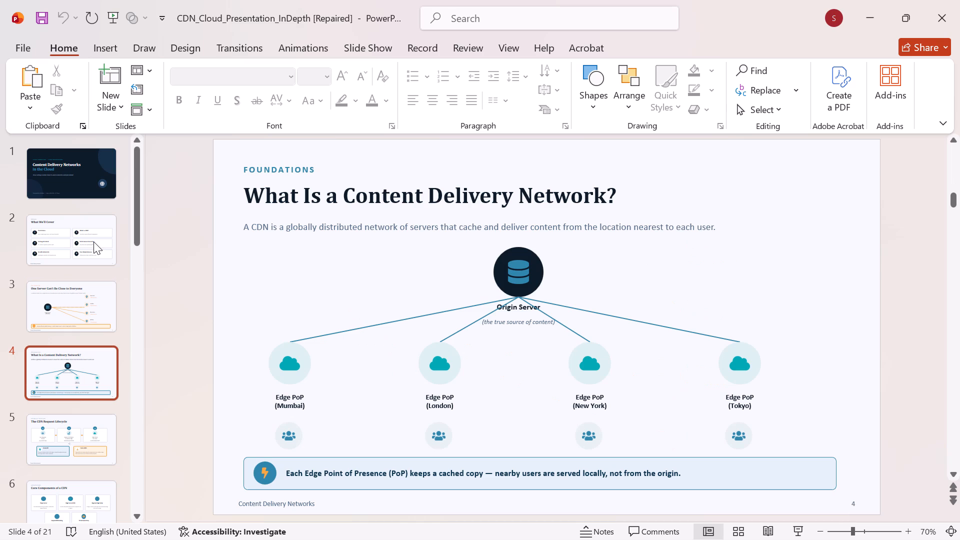
key("Down")
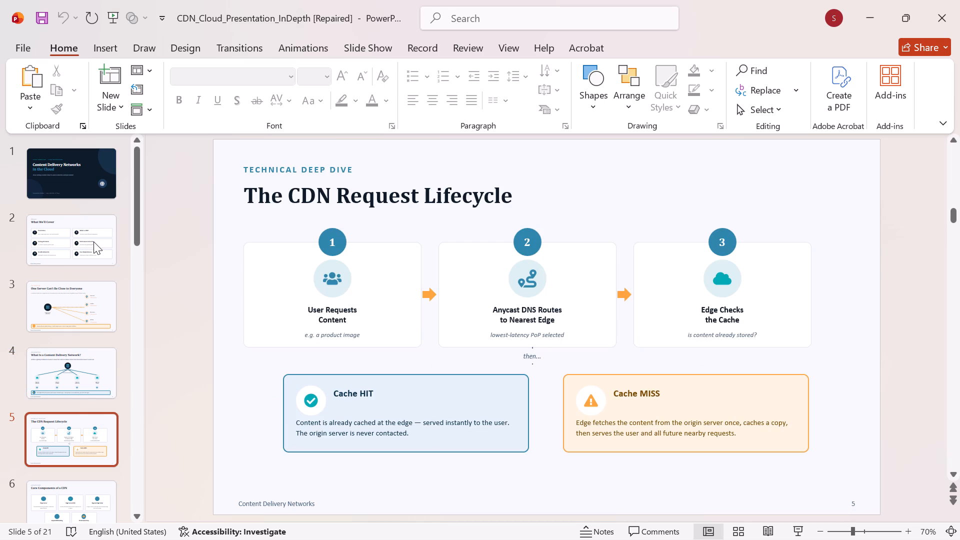
key("Down")
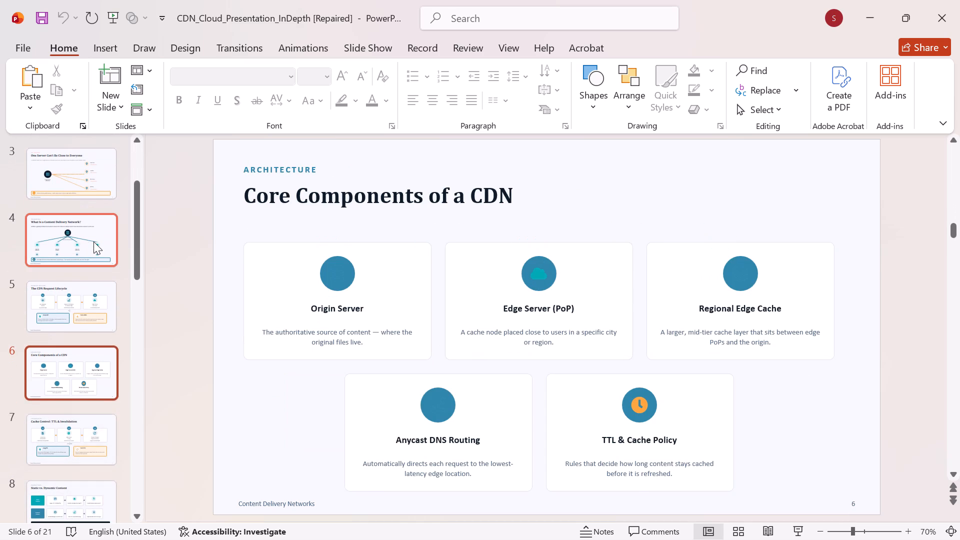
key("Down")
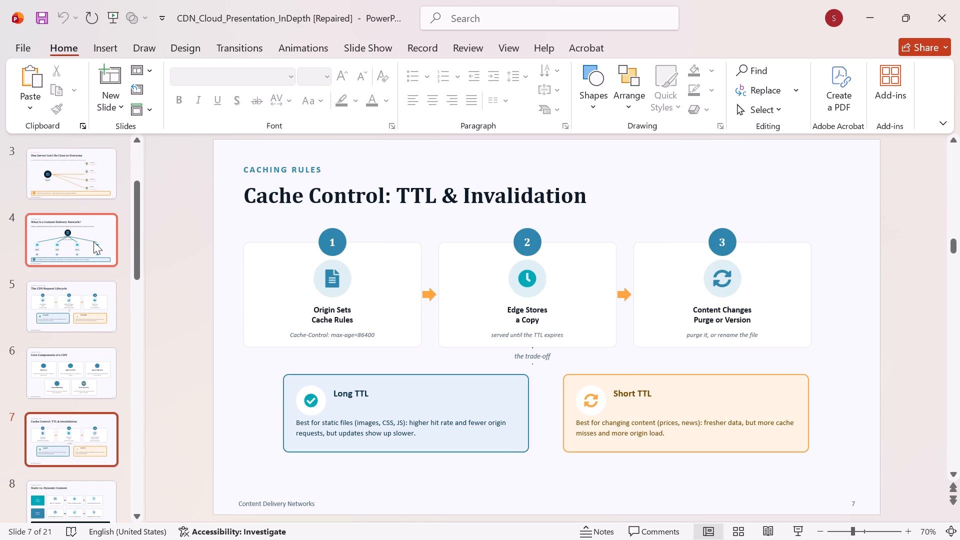
key("Down")
key("Down")
key("Down")
key("Down")
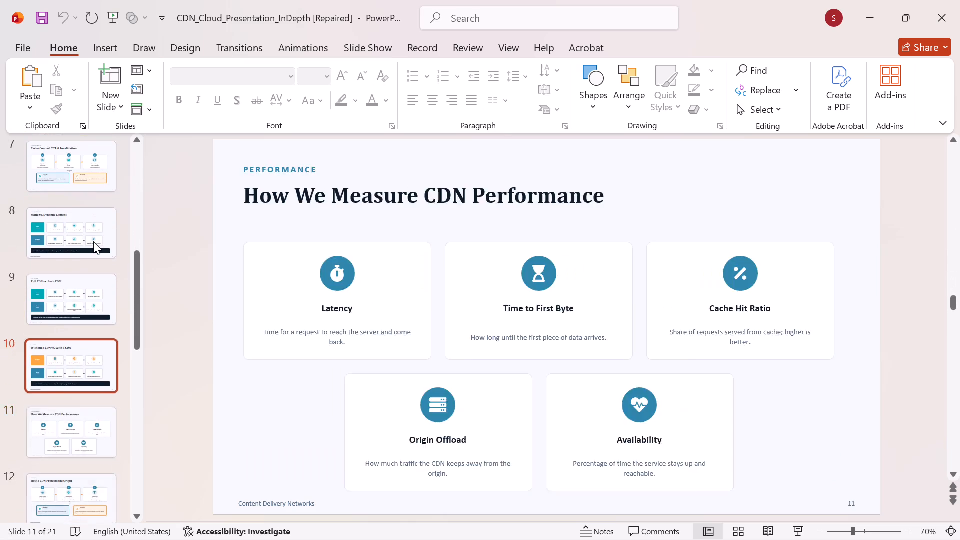
key("Down")
key("Down")
key("Down")
key("Down")
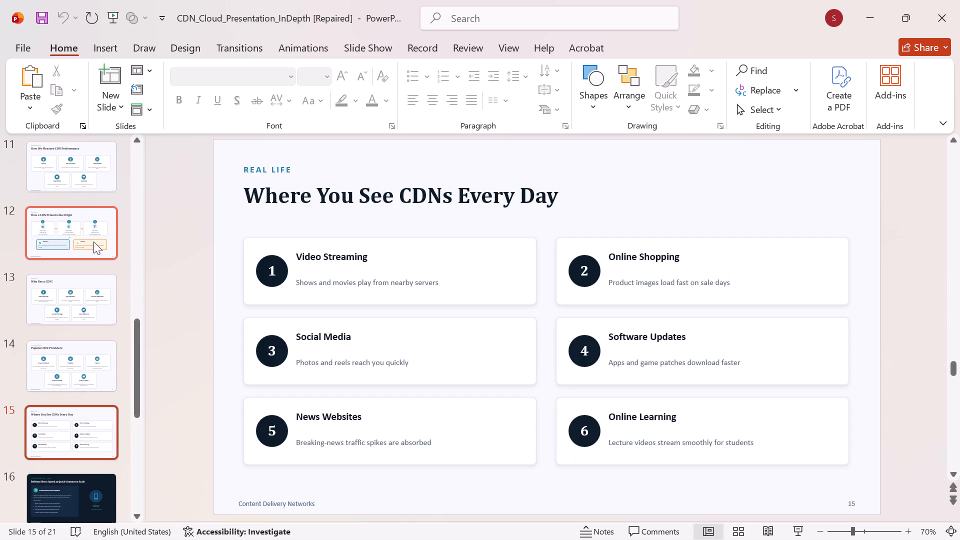
key("Down")
key("Down")
key("Down")
key("Down")
key("Down")
key("Down")
key("Down")
key("Down")
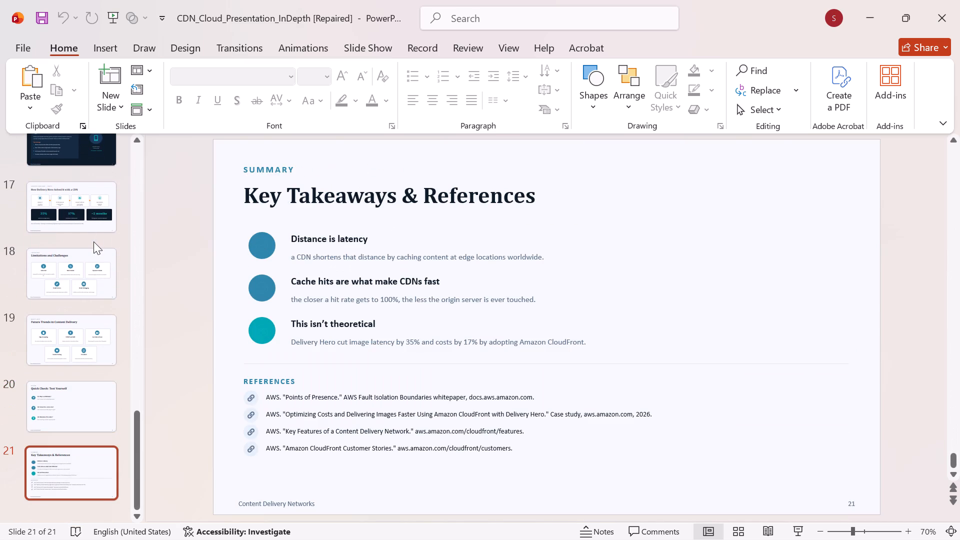
Go back through the slides to the title slide, glancing at the agenda slide again.
key("Up")
key("Up")
key("Up")
key("Up")
key("Up")
key("Up")
key("Up")
key("Up")
key("Up")
key("Up")
key("Up")
key("Up")
key("Up")
key("Up")
key("Up")
key("Up")
key("Up")
key("Up")
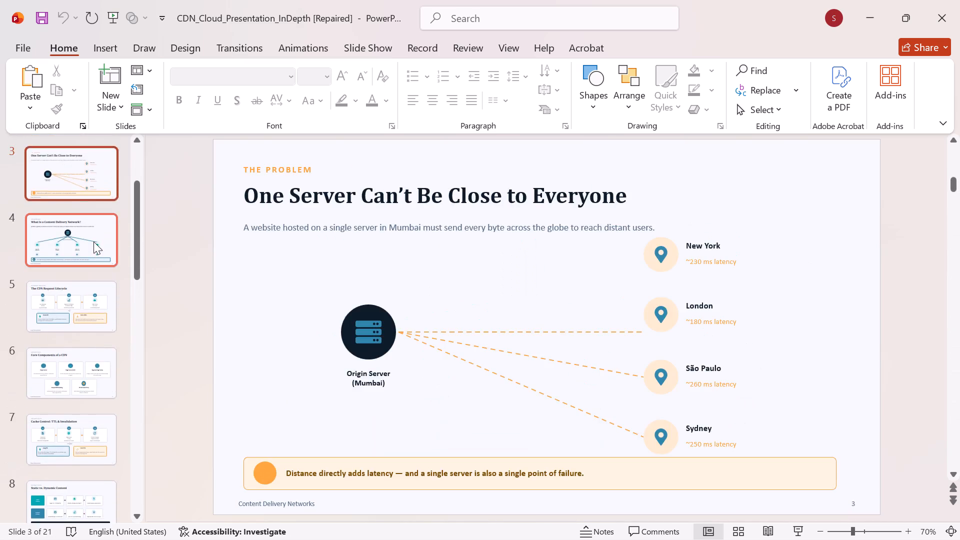
key("Up")
key("Up")
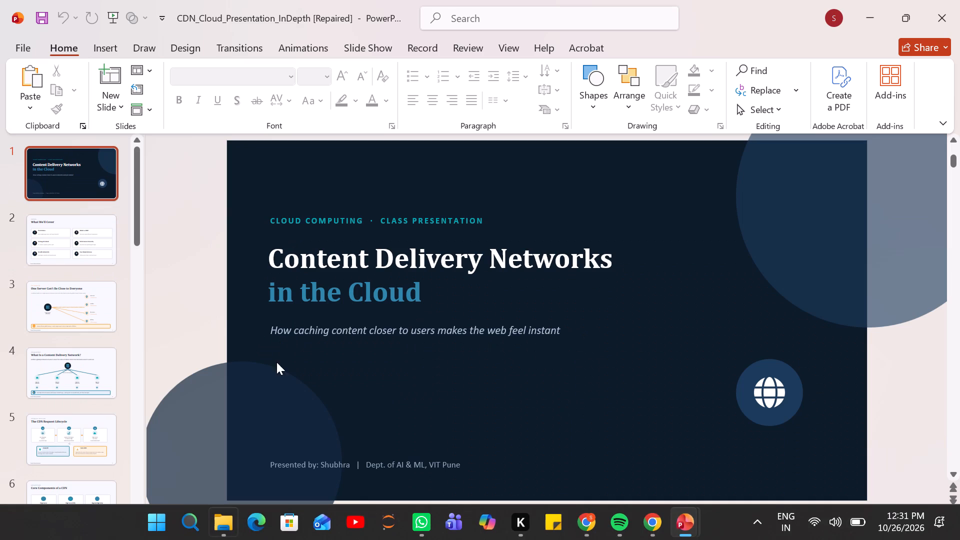
left_click(67, 233)
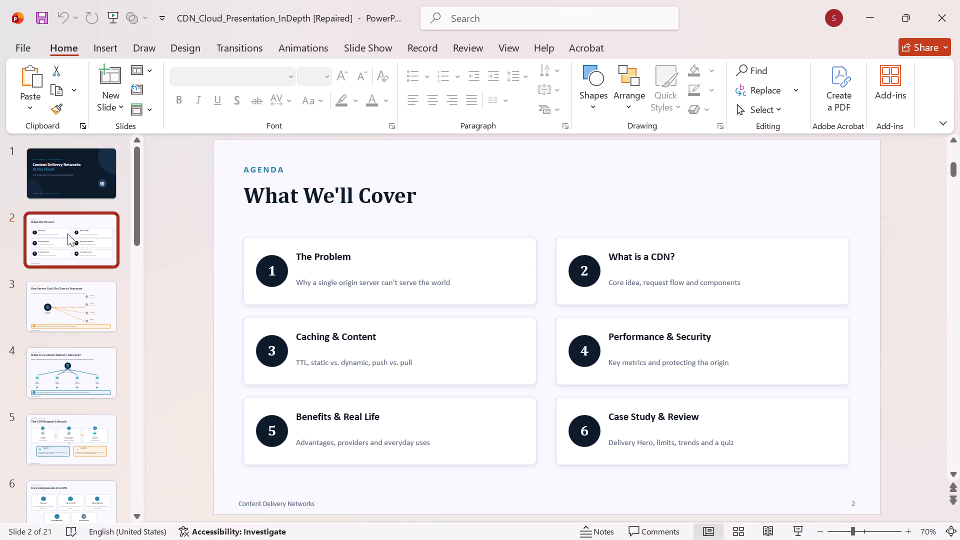
left_click(22, 162)
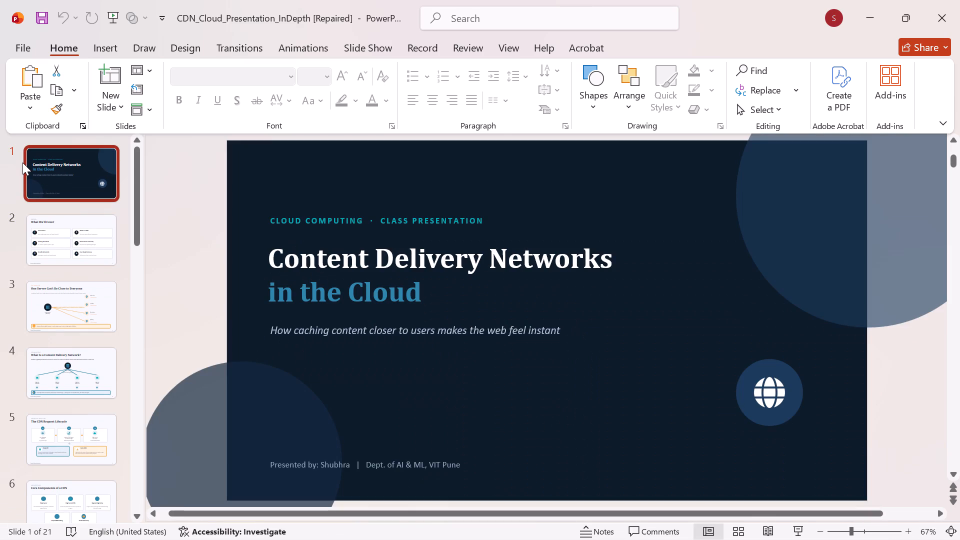
Delete "CLASS PRESENTATION" from the small heading above the title on slide 1, keeping "CLOUD COMPUTING ·".
left_click(421, 223)
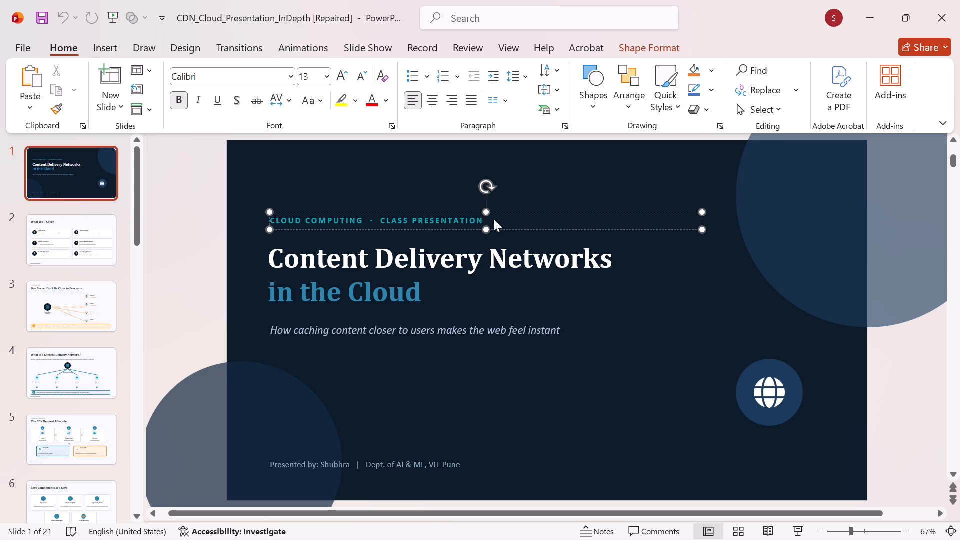
left_click(484, 220)
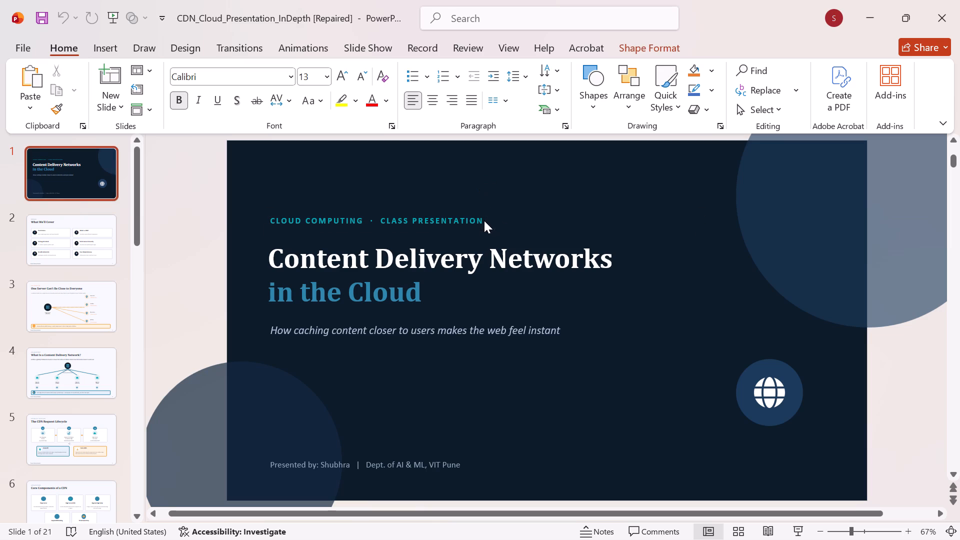
left_click(480, 219)
key("BackSpace")
key("BackSpace")
key("BackSpace")
key("BackSpace")
key("BackSpace")
key("BackSpace")
key("BackSpace")
key("BackSpace")
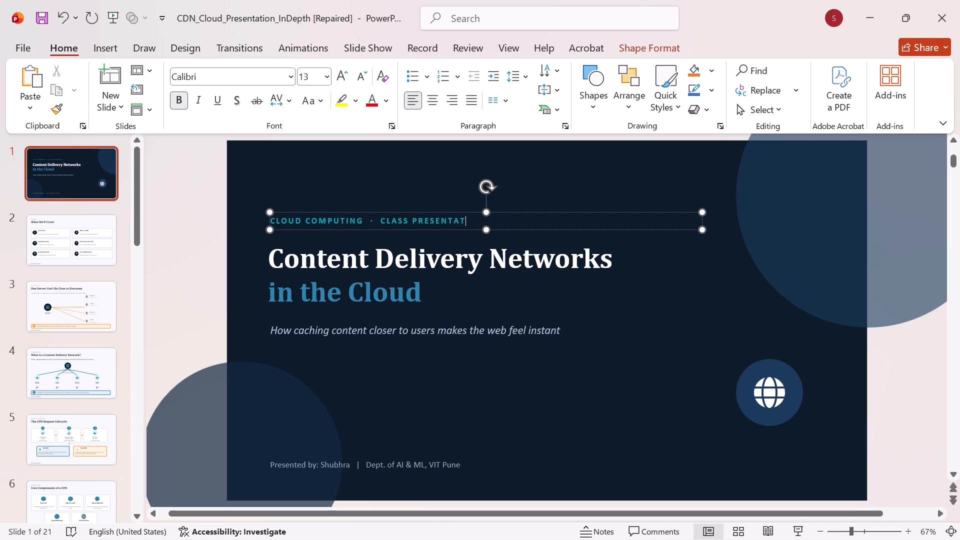
key("BackSpace")
key("BackSpace")
key("BackSpace")
key("BackSpace")
key("BackSpace")
key("BackSpace")
key("BackSpace")
key("BackSpace")
key("BackSpace")
key("BackSpace")
left_click(421, 388)
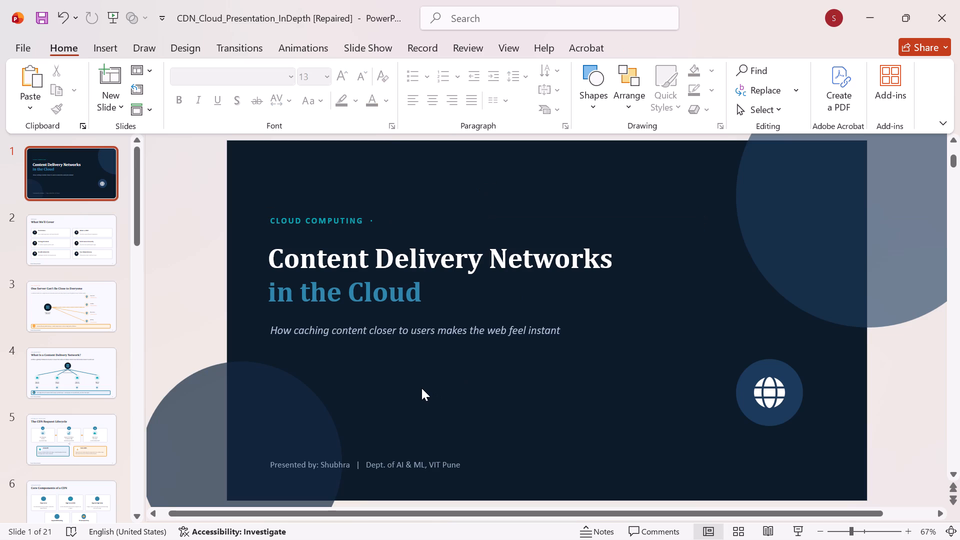
left_click(410, 364)
Read through the slides after the title, from the agenda to "What Is a Content Delivery Network?".
key("Down")
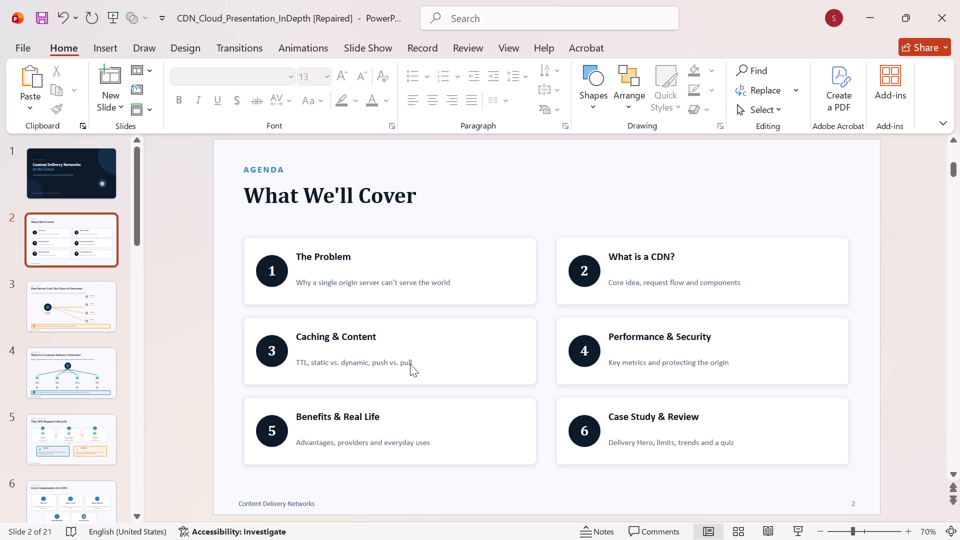
key("Down")
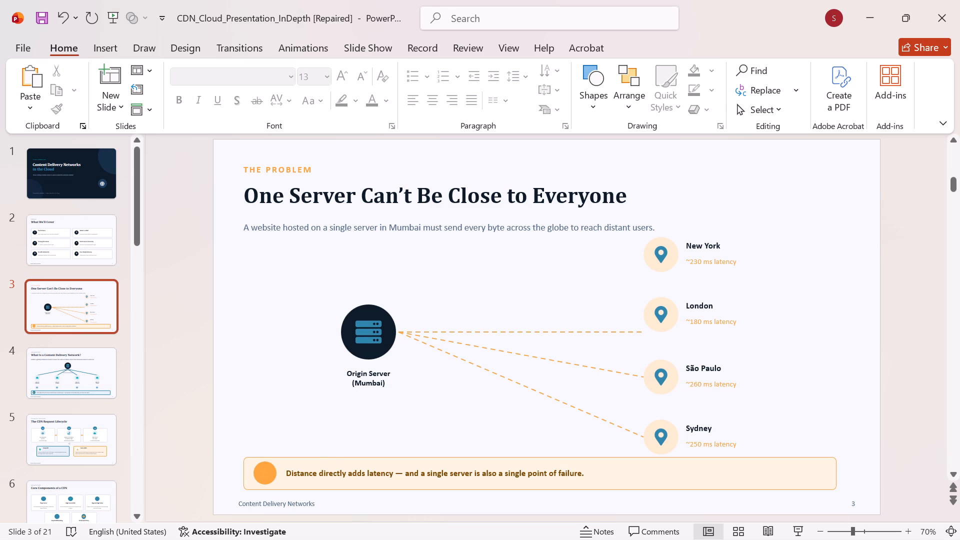
key("Down")
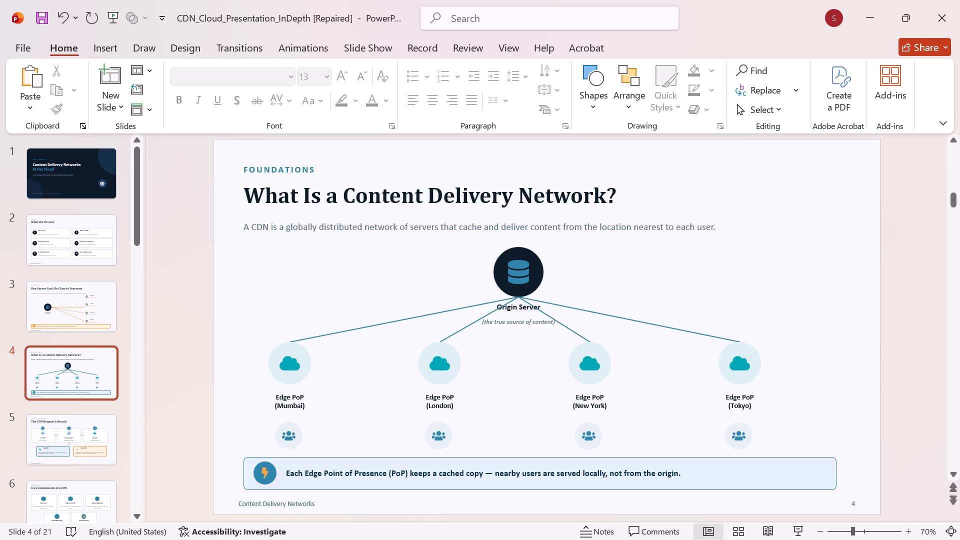
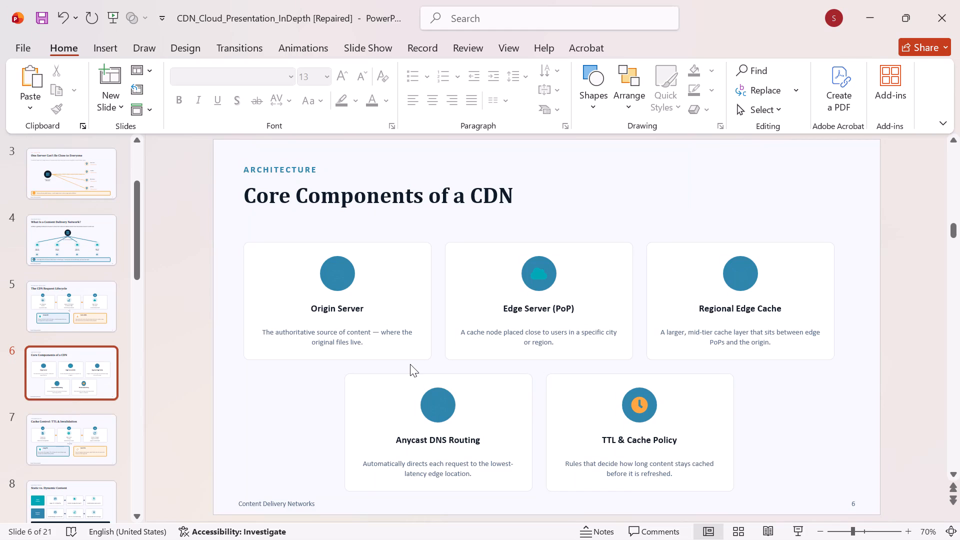
Move on from the core components slide to review the "Cache Control: TTL & Invalidation" slide.
key("Down")
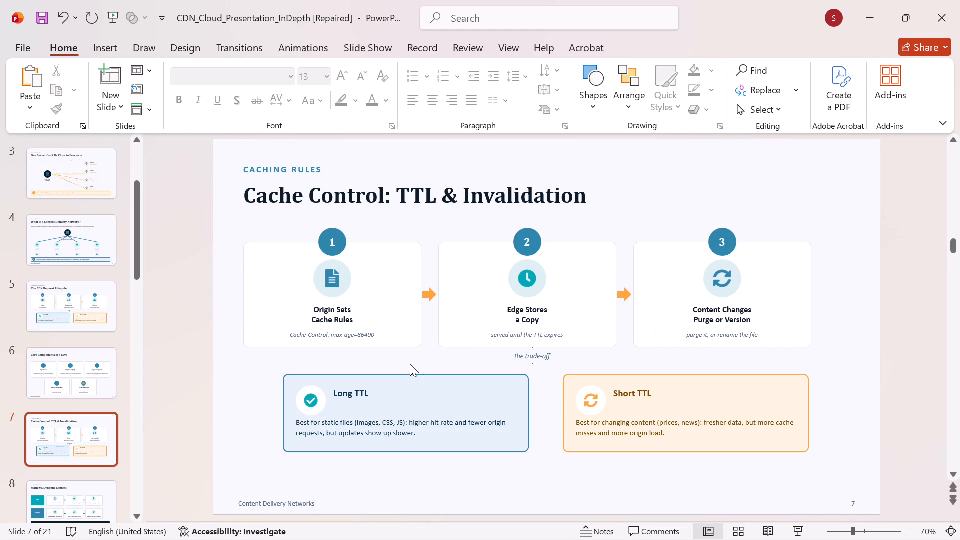
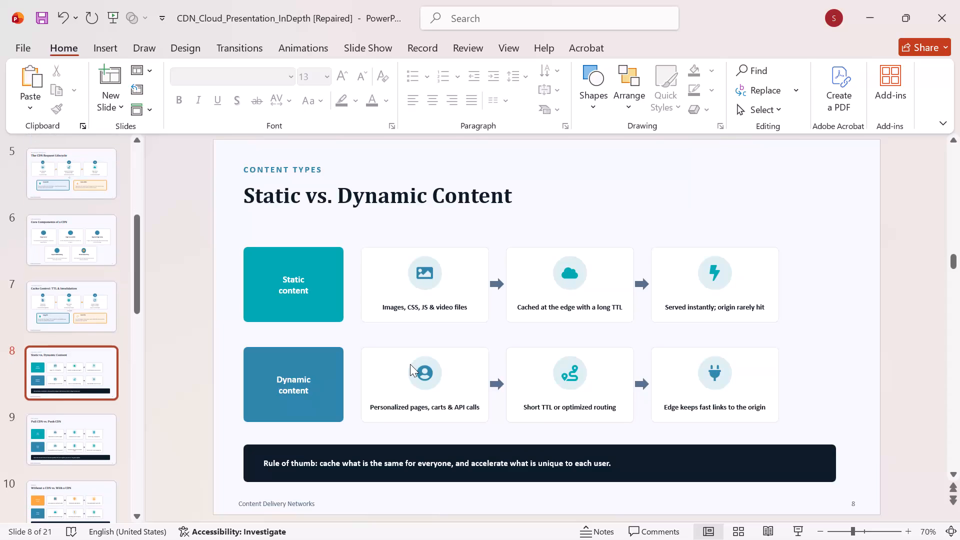
Review the "Static vs. Dynamic Content" slide, moving on to "Pull CDN vs. Push CDN".
key("Down")
key("Up")
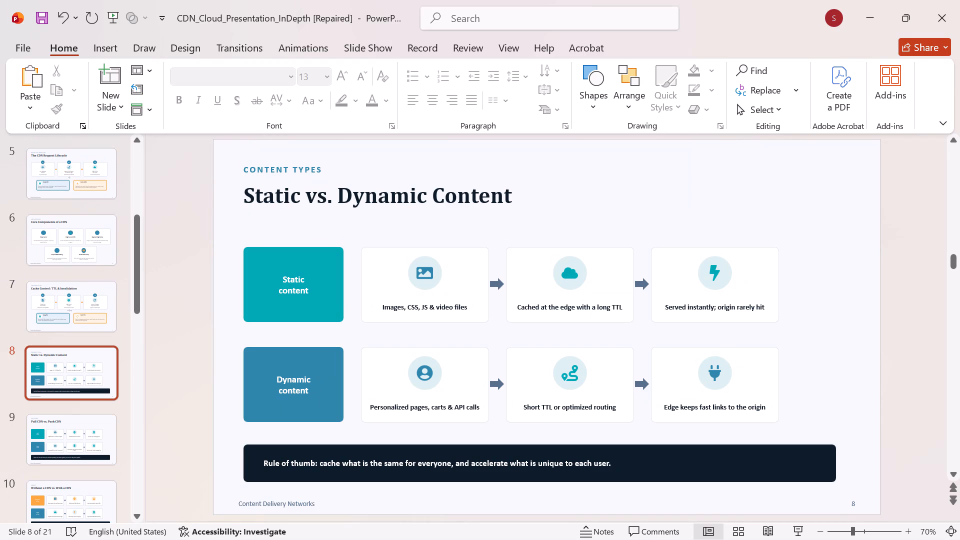
key("Down")
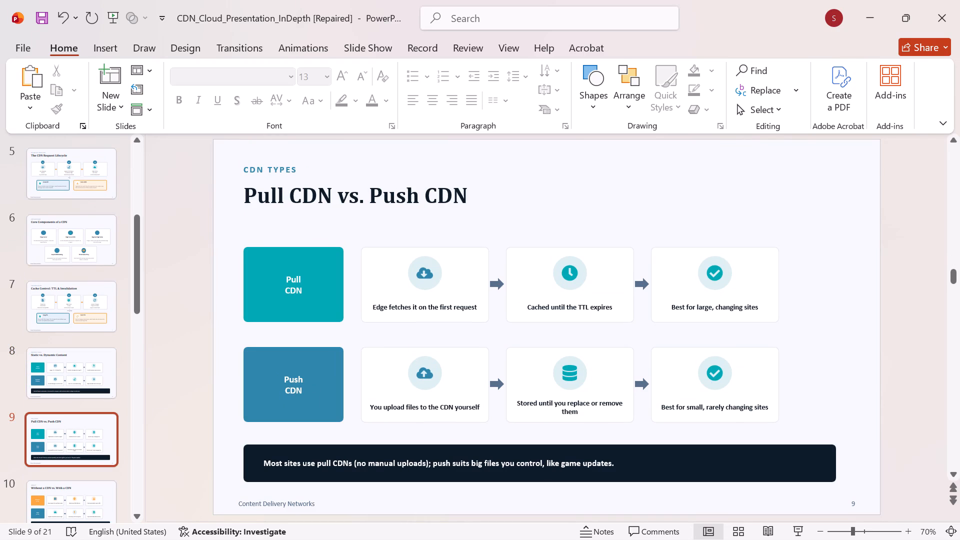
Switch to the recovered presentation "Untitled - Visual 1.pptx [Autosaved]" and close it without saving its changes.
key("alt+Tab")
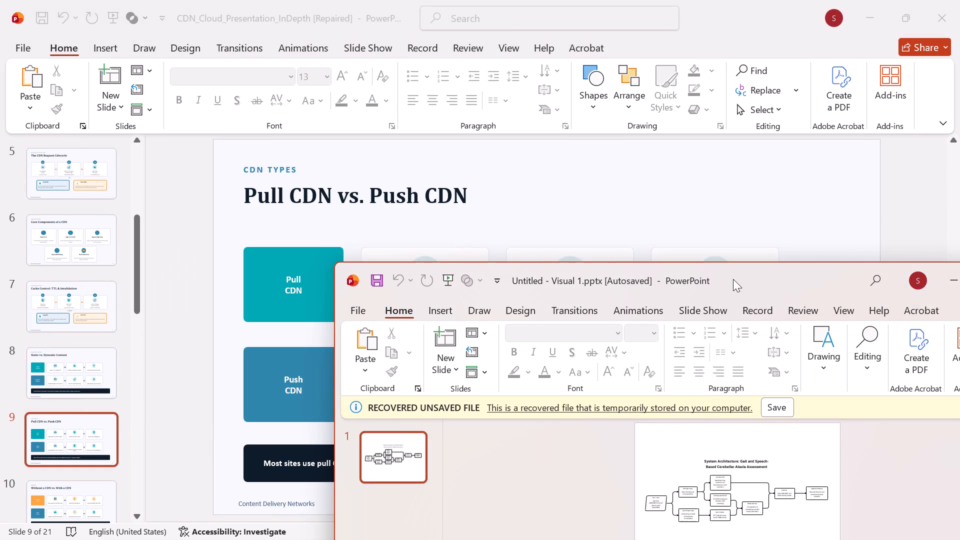
left_click_drag(733, 278, 565, 190)
left_click(872, 184)
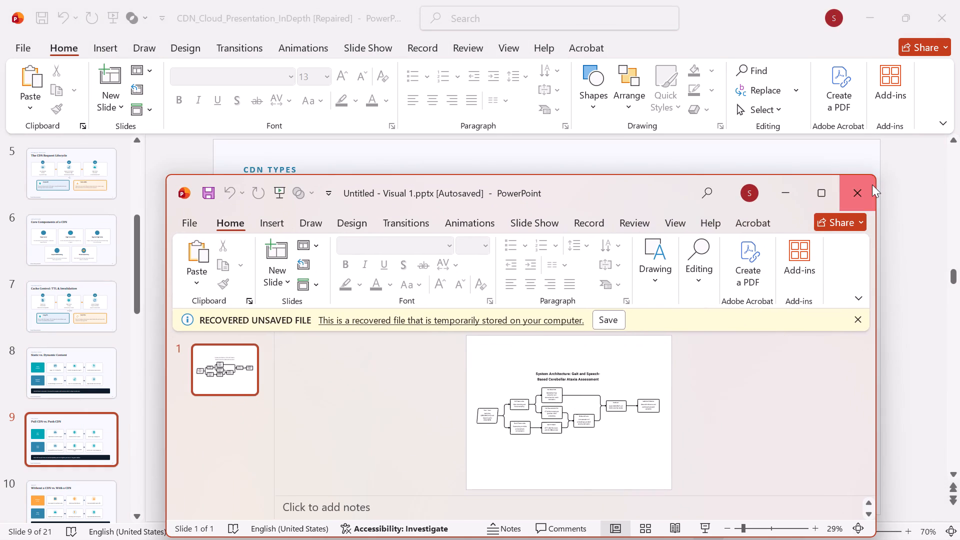
left_click(597, 401)
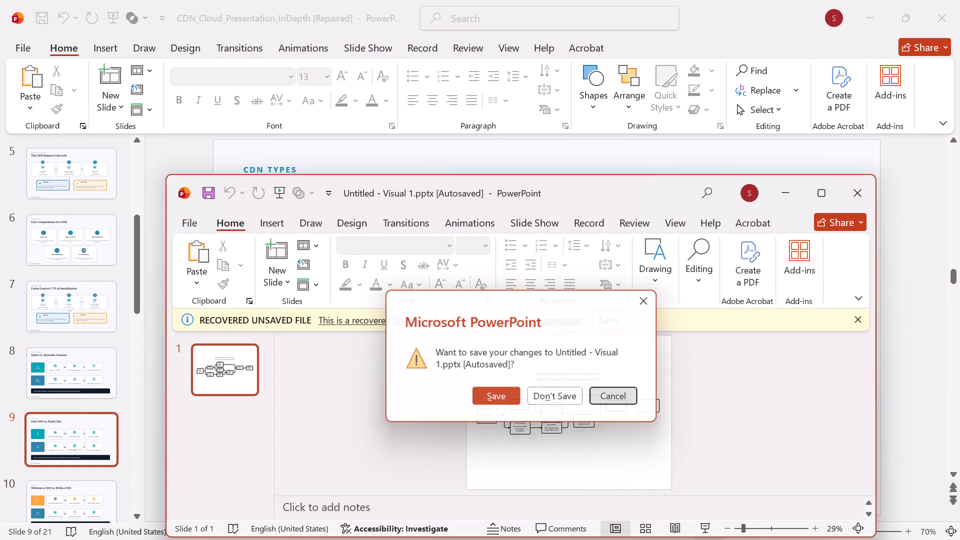
left_click(870, 188)
left_click(493, 395)
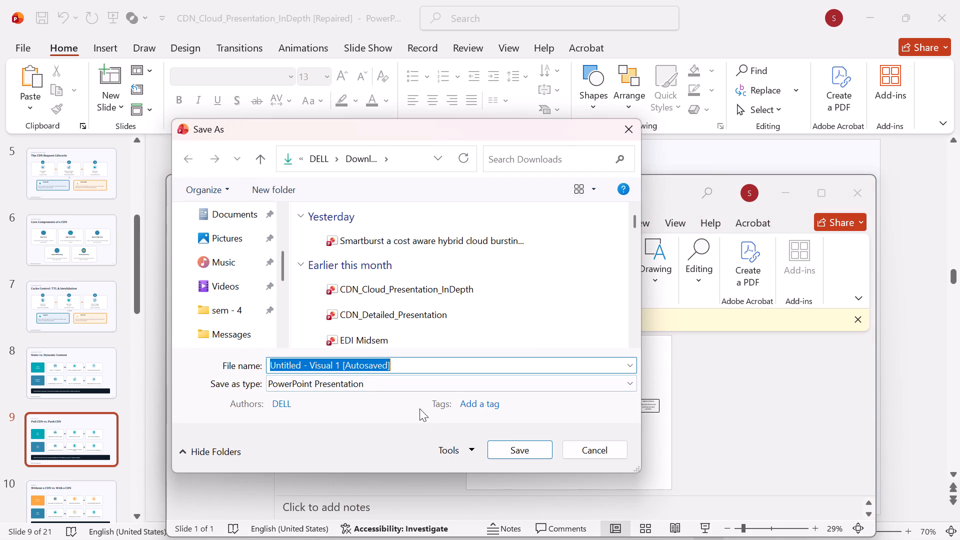
scroll(222, 269, "up", 4)
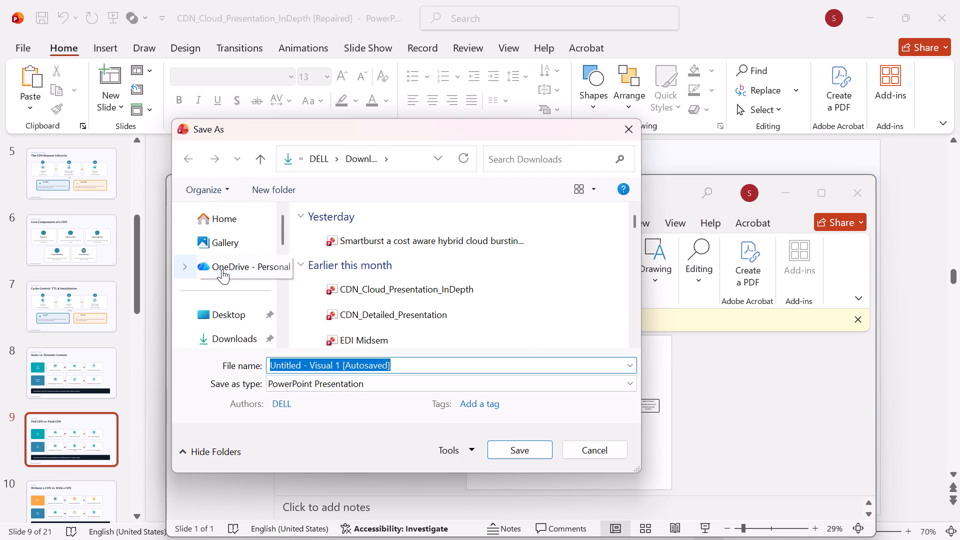
left_click(635, 135)
left_click(860, 185)
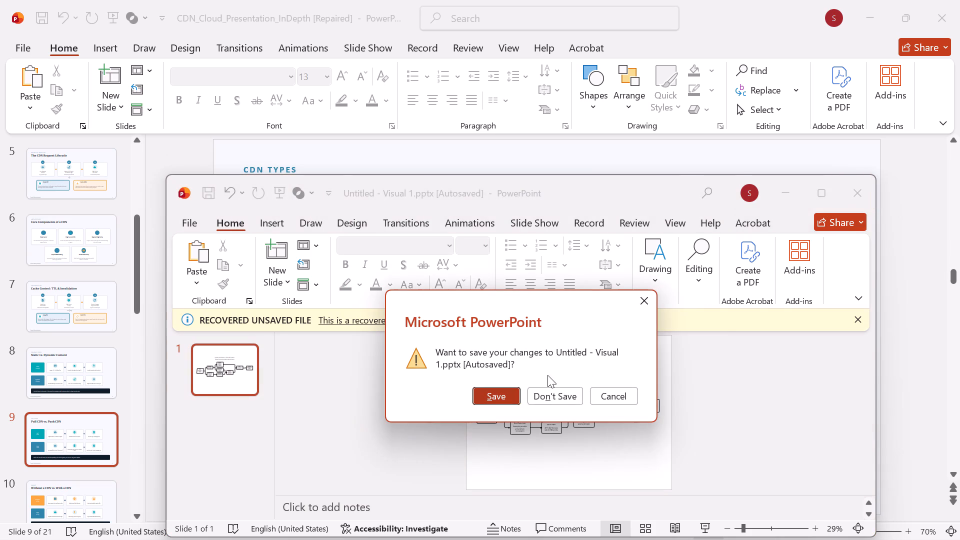
left_click(551, 396)
key("alt+Tab")
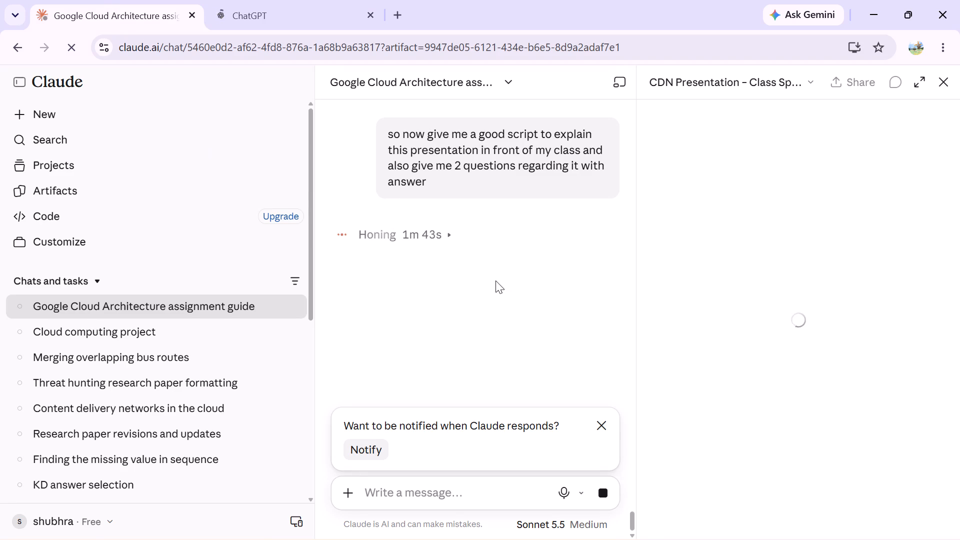
Review slides 11 to 21 of the CDN deck in PowerPoint, from measuring CDN performance through the Delivery Hero case to key takeaways and references.
key("alt+Tab")
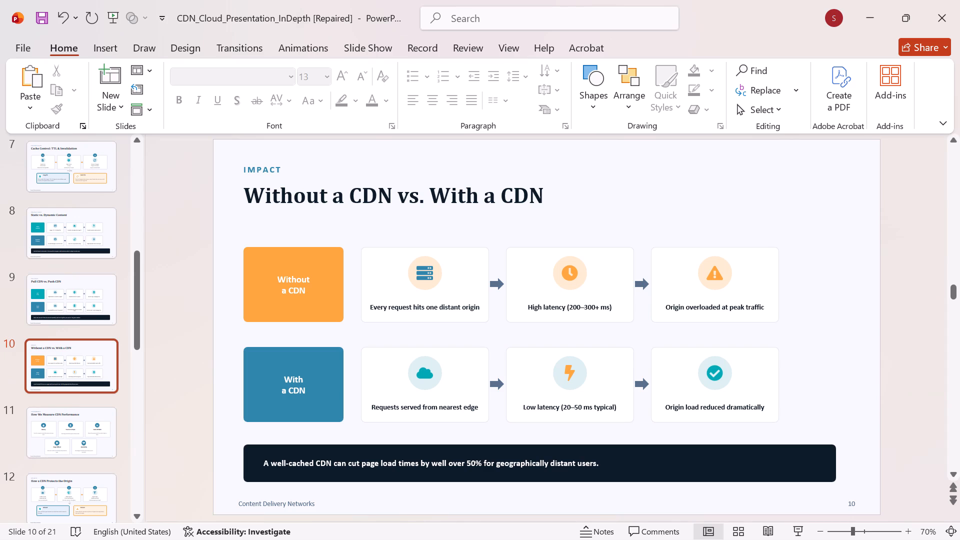
key("Down")
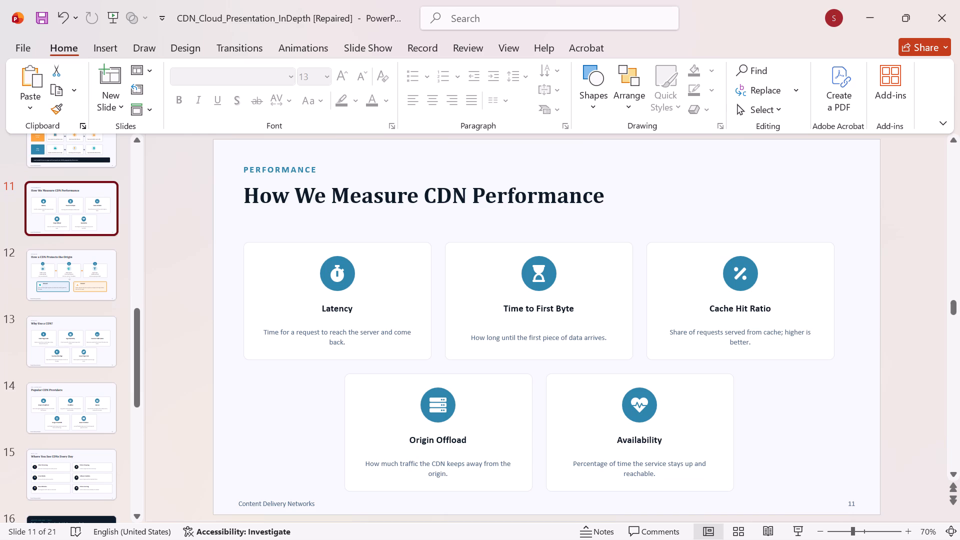
key("Down")
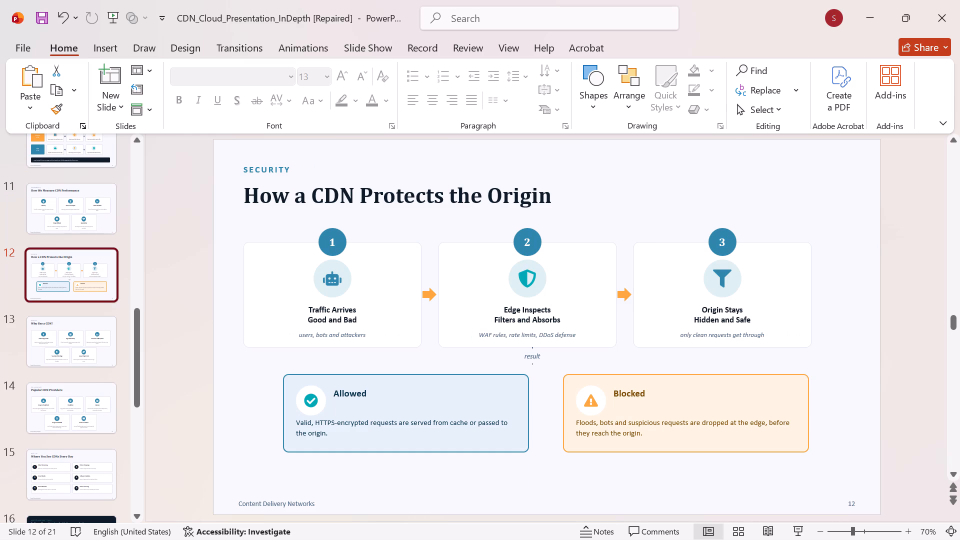
key("Down")
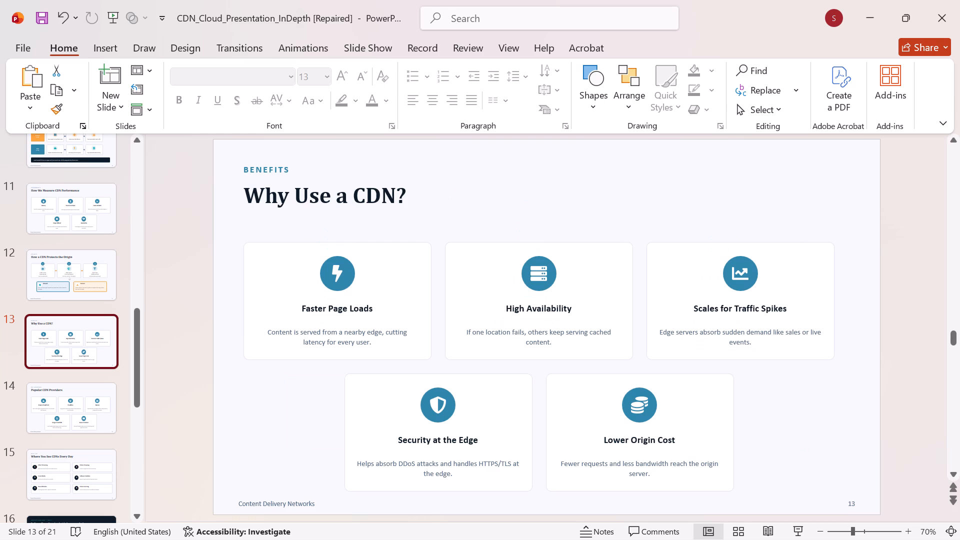
key("Down")
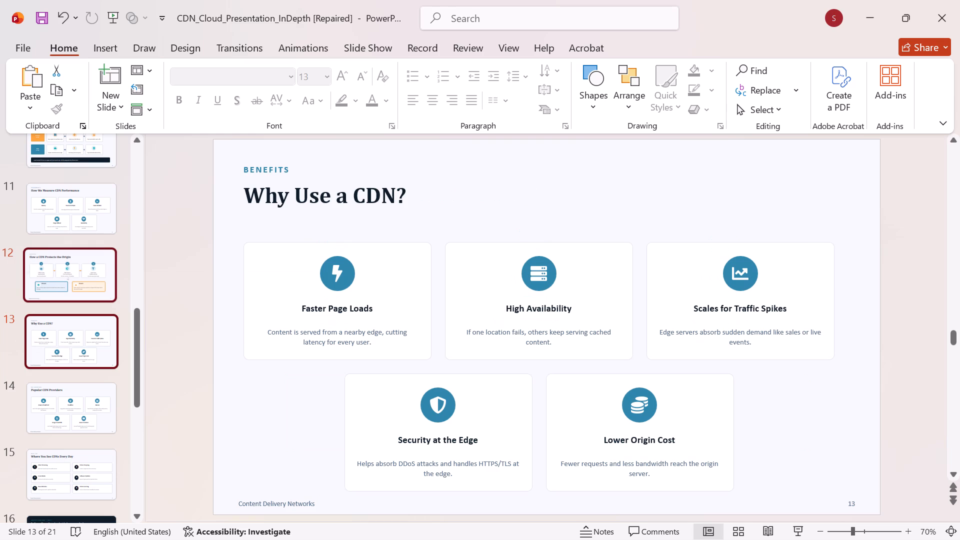
key("Down")
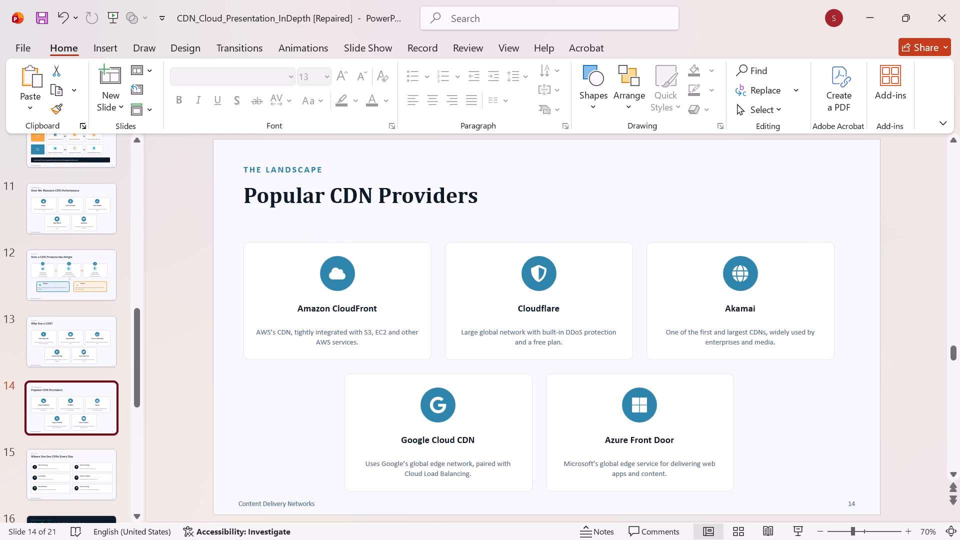
key("Down")
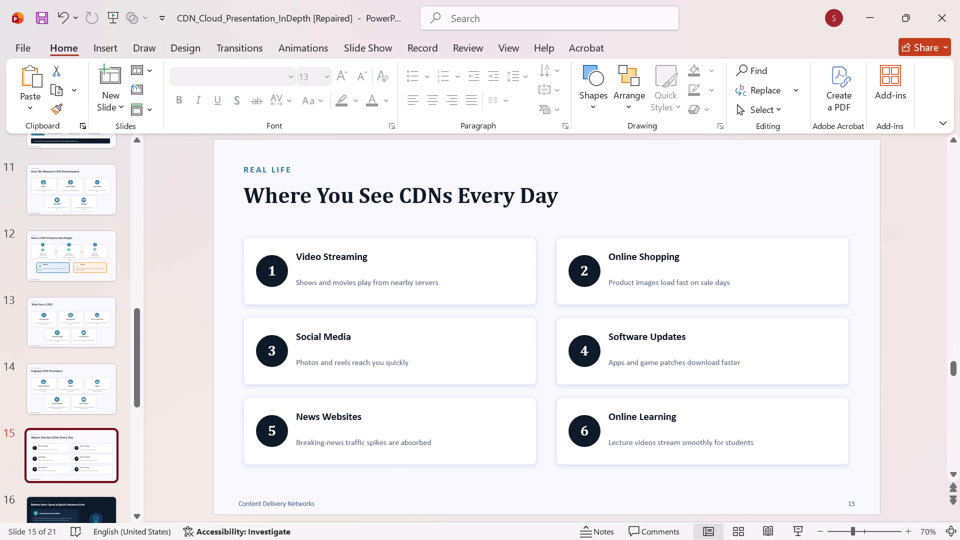
key("Down")
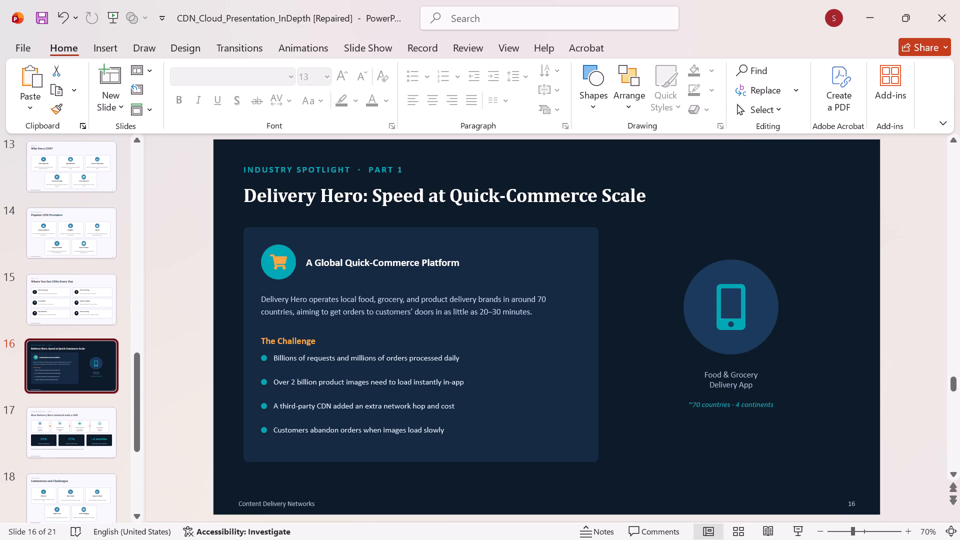
key("Down")
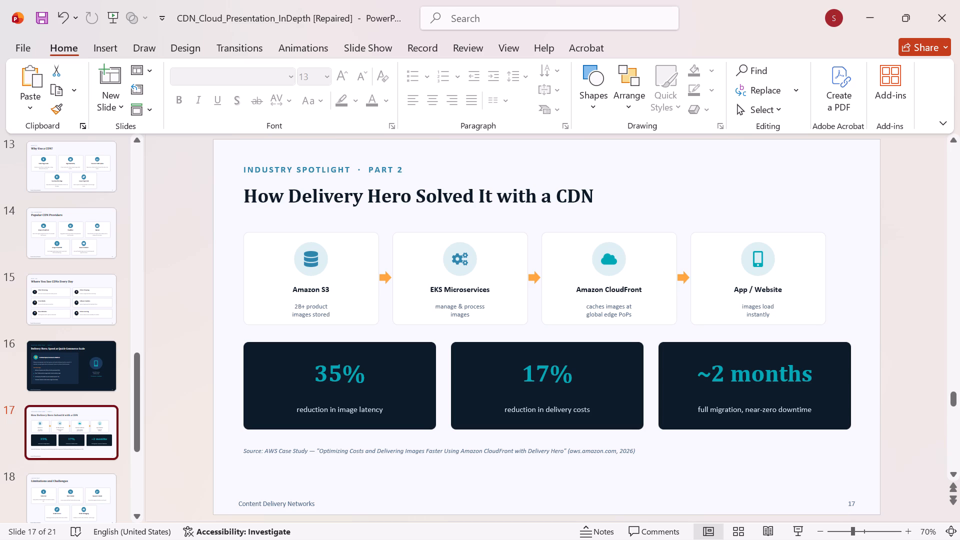
key("Down")
key("Down")
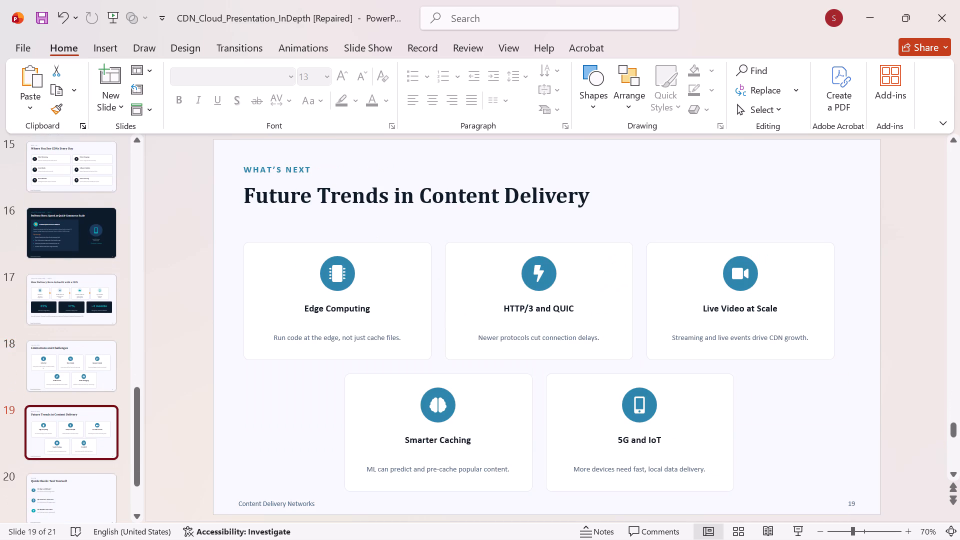
key("Down")
key("Down")
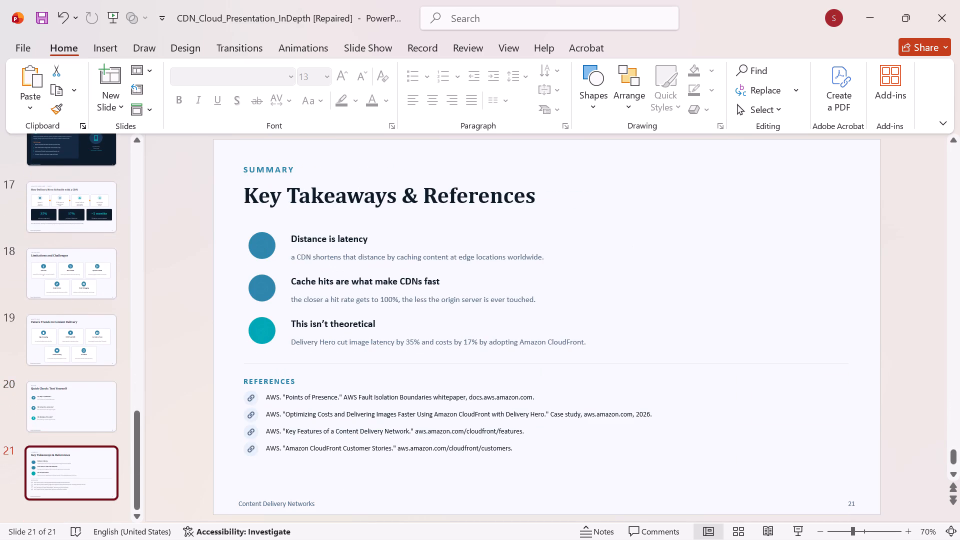
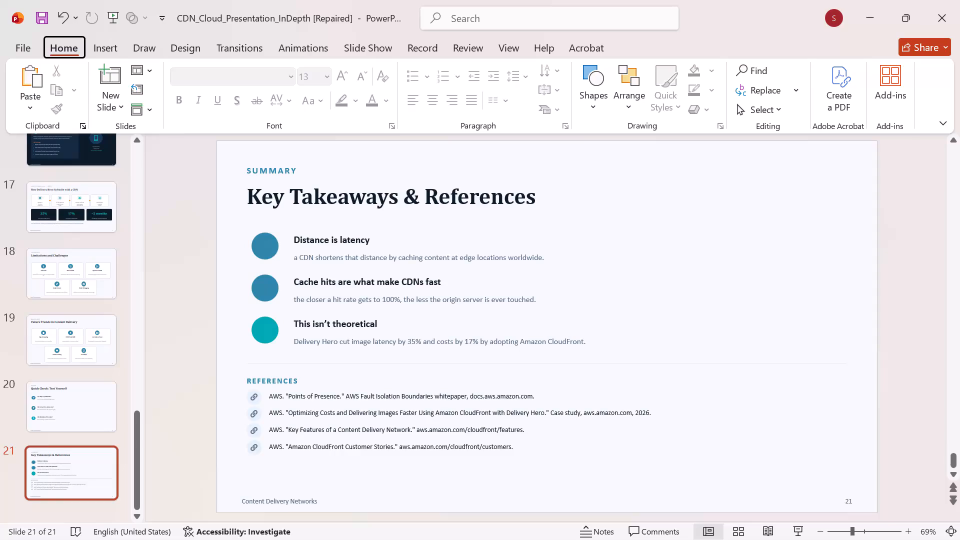
Delete the Key Takeaways & References slide from the end of the CDN deck.
left_click(855, 367)
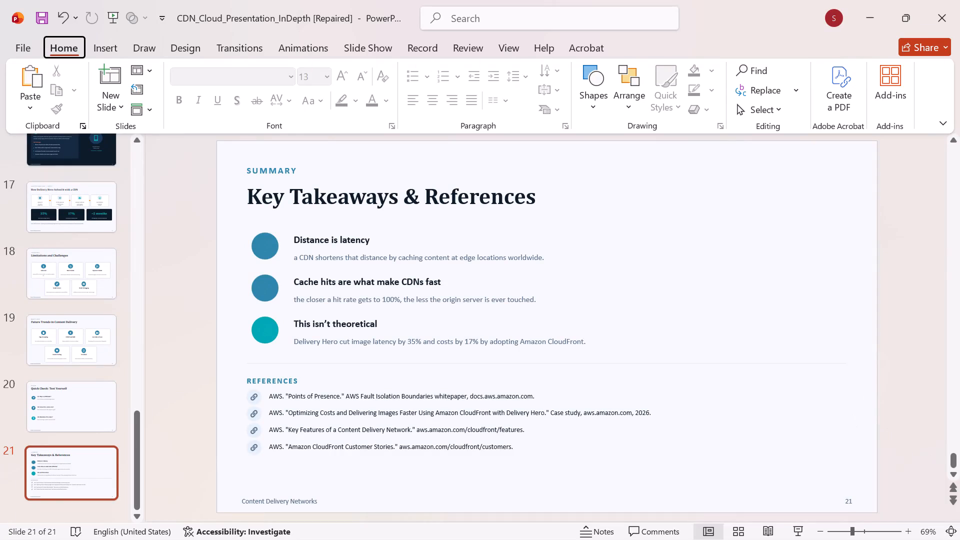
left_click(747, 356)
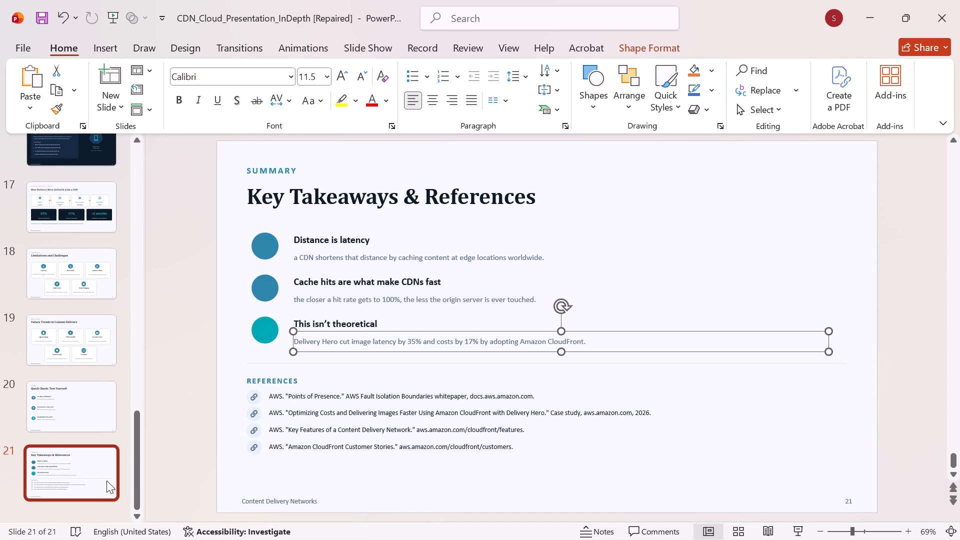
key("Delete")
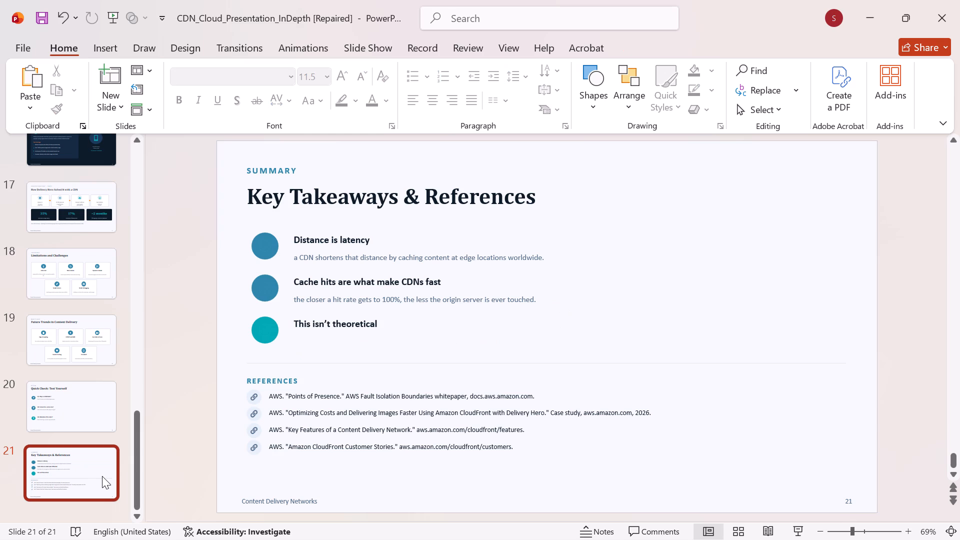
key("Delete")
left_click(92, 471)
key("Delete")
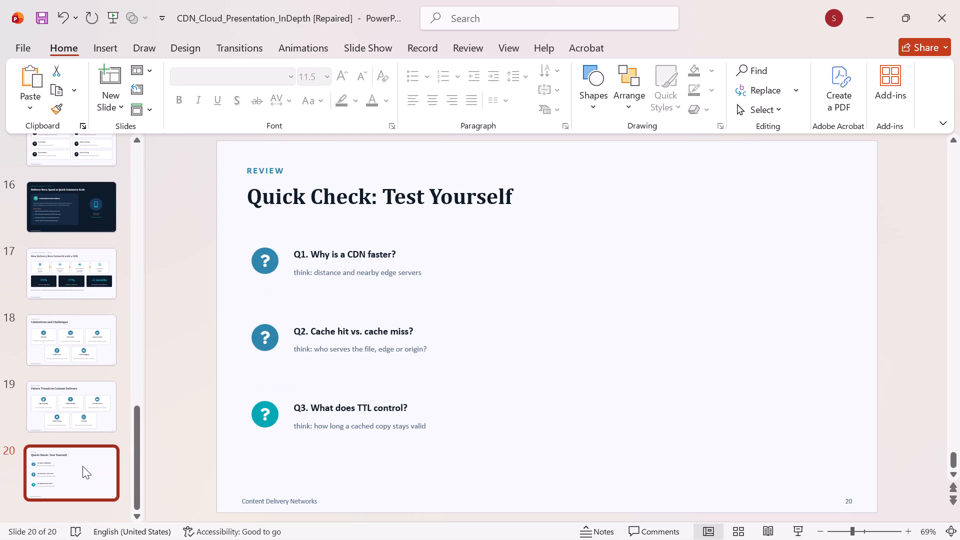
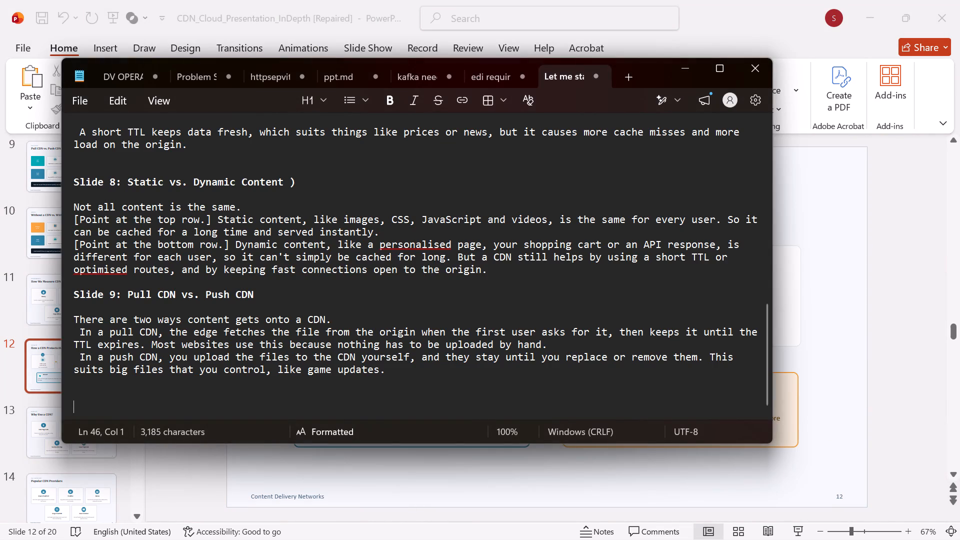
key("ctrl+v")
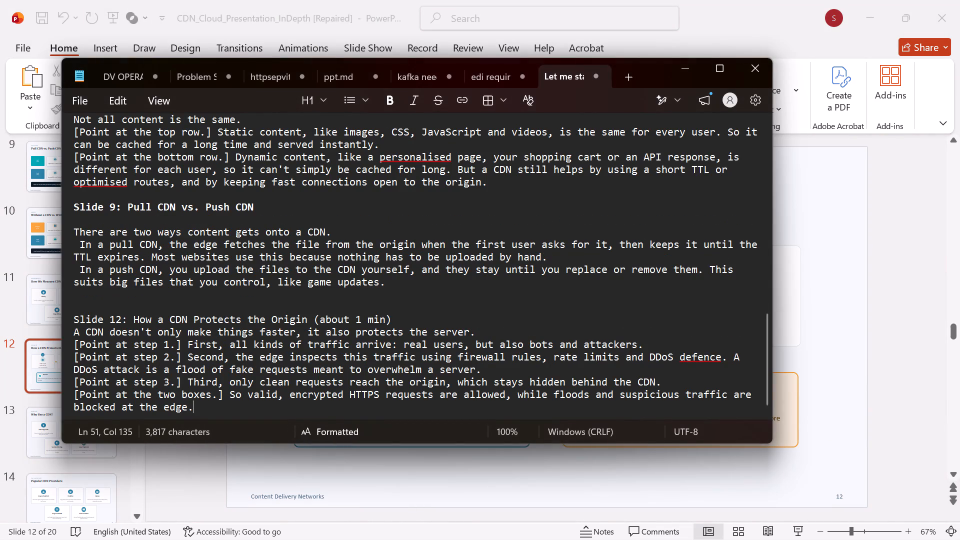
Delete "(about 1 min)" from the note's Slide 12 heading and the four bracketed pointing cues from the text below it.
left_click_drag(403, 321, 313, 317)
key("BackSpace")
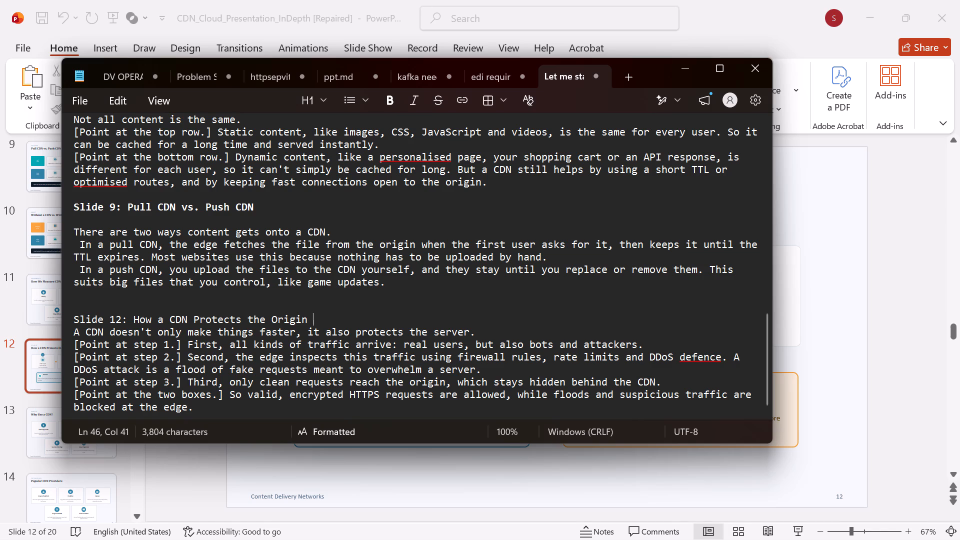
left_click_drag(181, 345, 67, 343)
key("BackSpace")
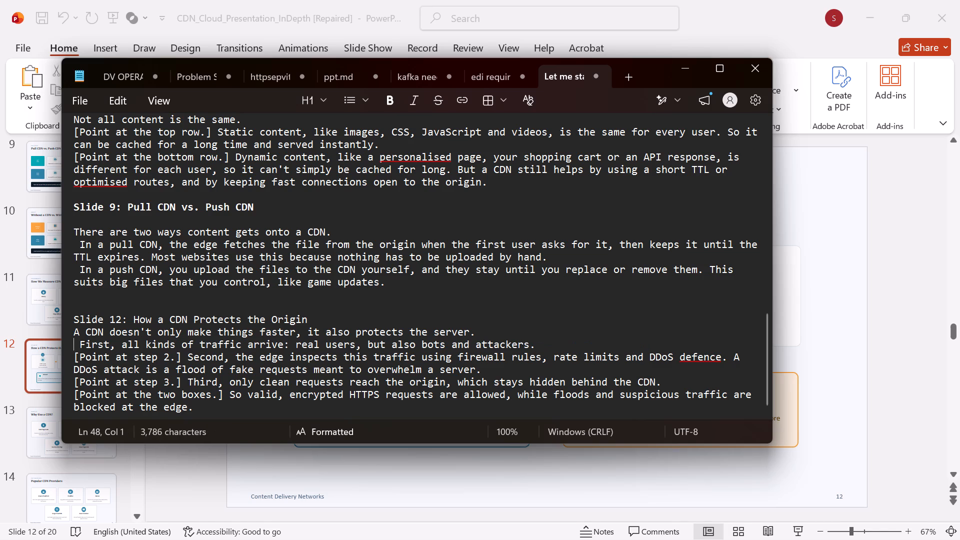
left_click_drag(182, 357, 61, 352)
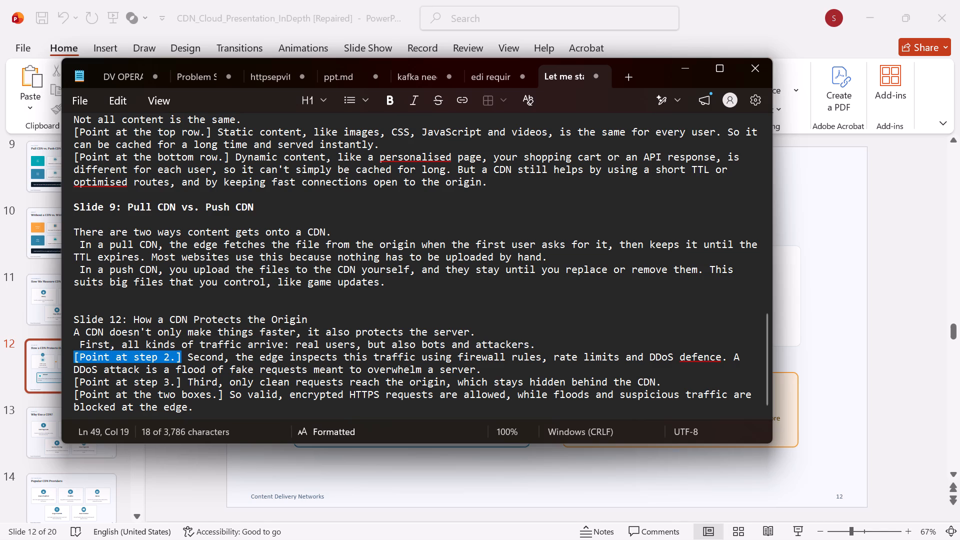
key("BackSpace")
left_click_drag(182, 382, 66, 378)
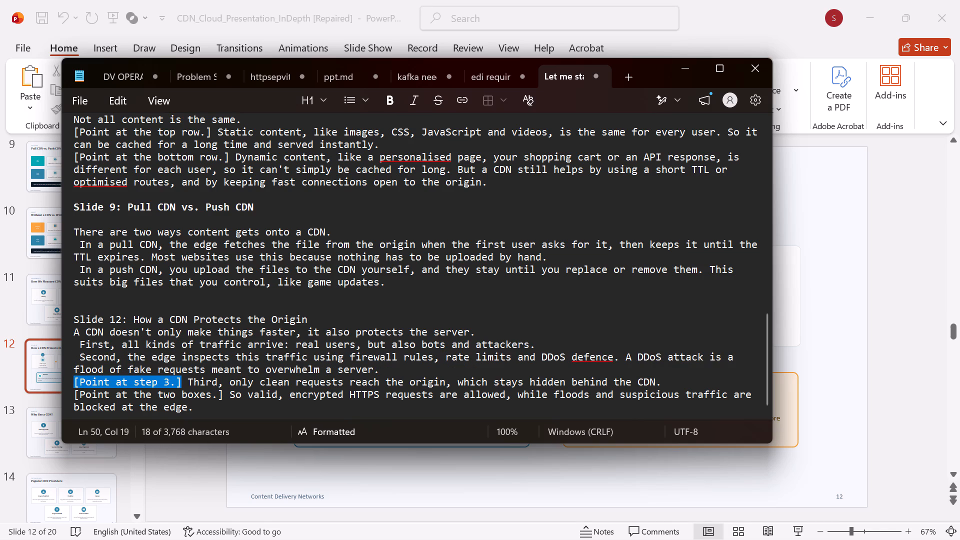
key("BackSpace")
left_click_drag(222, 397, 79, 393)
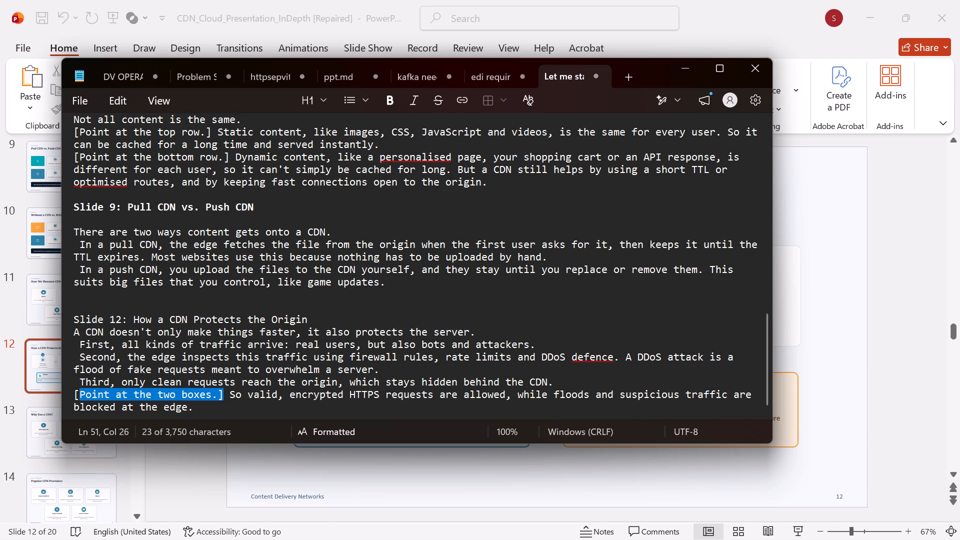
left_click_drag(79, 393, 71, 393)
key("BackSpace")
Add two new lines after "blocked at the edge." at the end of the note's Slide 12 text.
scroll(333, 356, "down", 1)
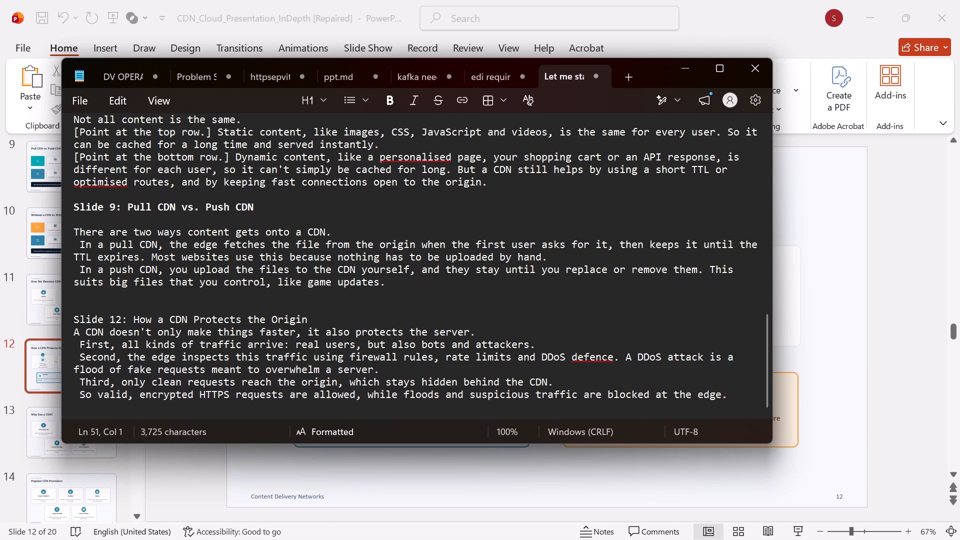
scroll(333, 356, "down", 2)
left_click(742, 399)
key("Return")
key("Return")
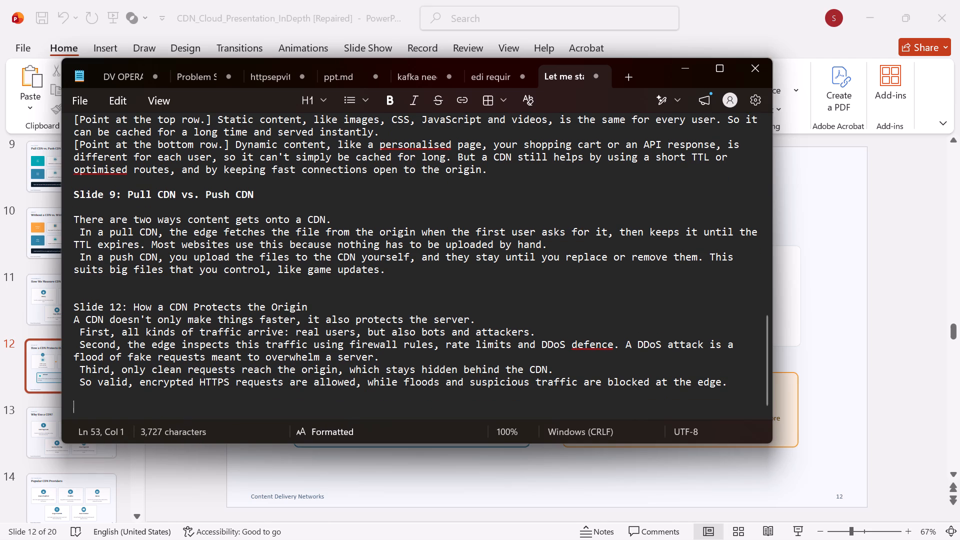
Look through slides 13 to 17 of the PowerPoint deck, from "Why Use a CDN?" to "How Delivery Hero Solved It with a CDN".
key("alt+Tab")
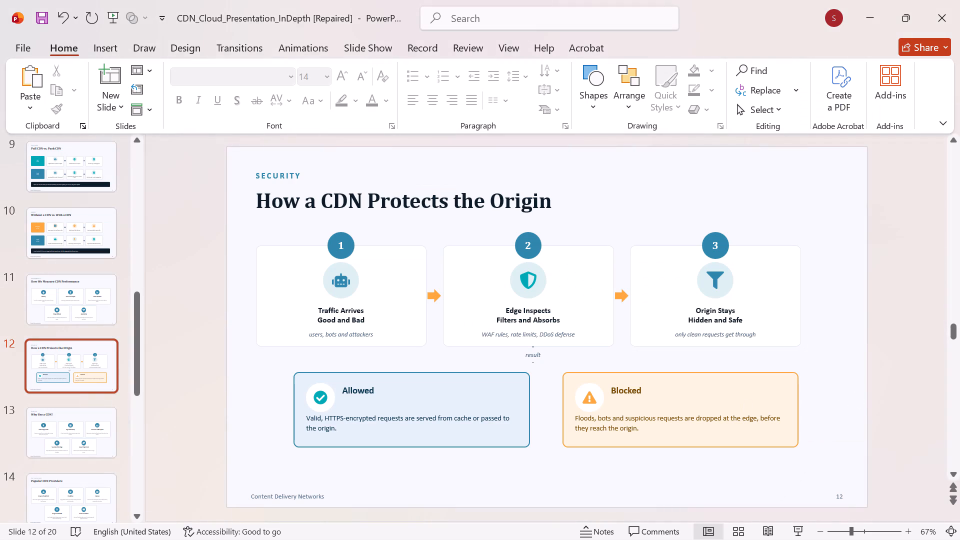
key("Down")
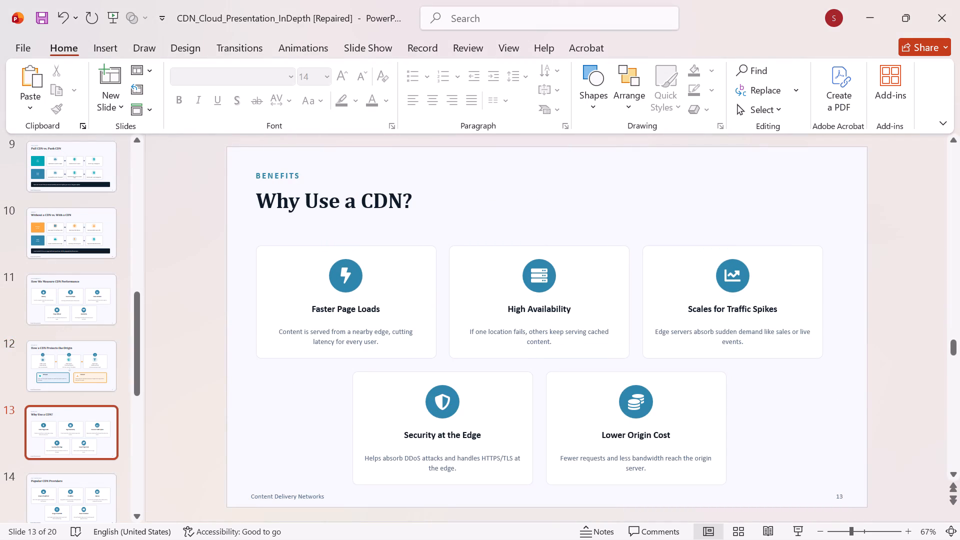
key("Down")
key("Down")
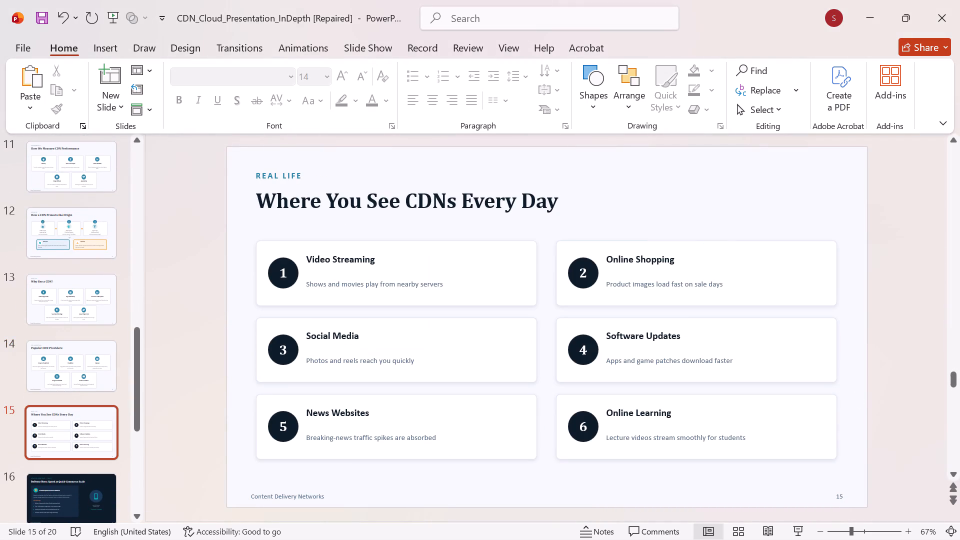
key("Down")
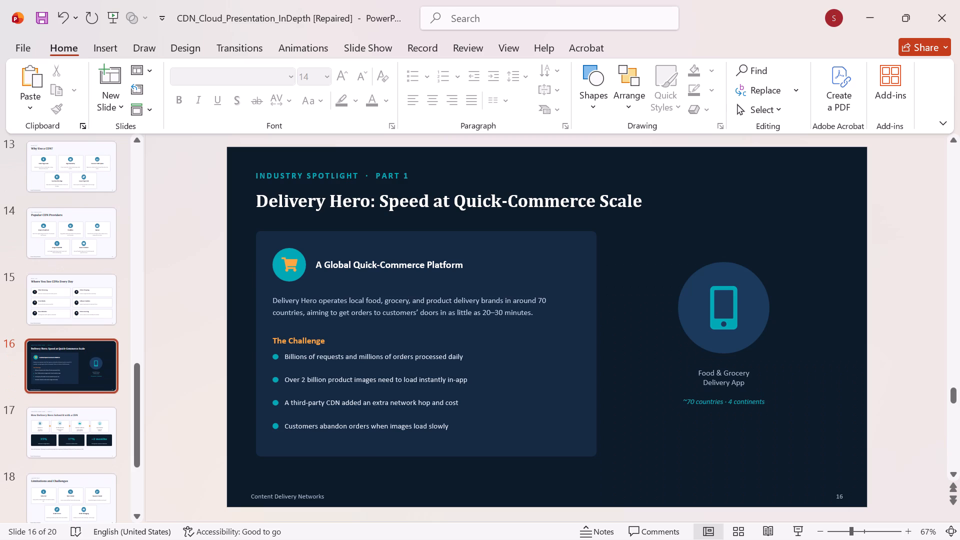
key("Down")
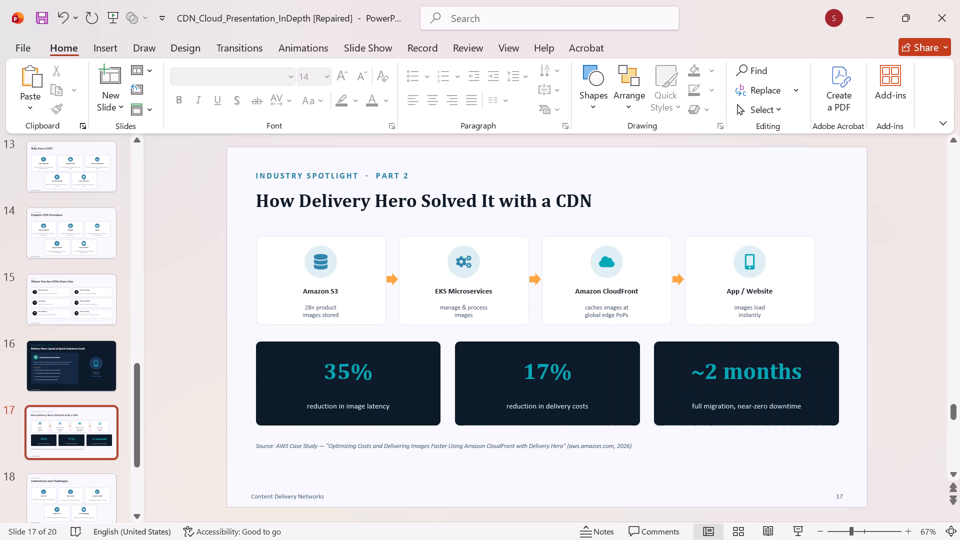
Copy the script's Slide 17 section, "Delivery Hero, Part 2", from Claude into the Notepad note below the Slide 12 text.
key("alt+Tab")
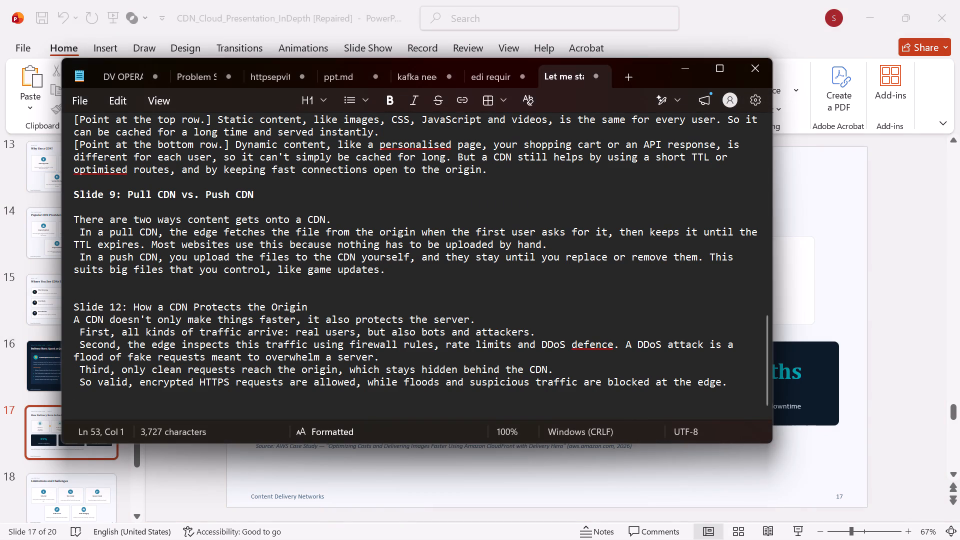
left_click(728, 383)
key("Return")
key("alt+Tab")
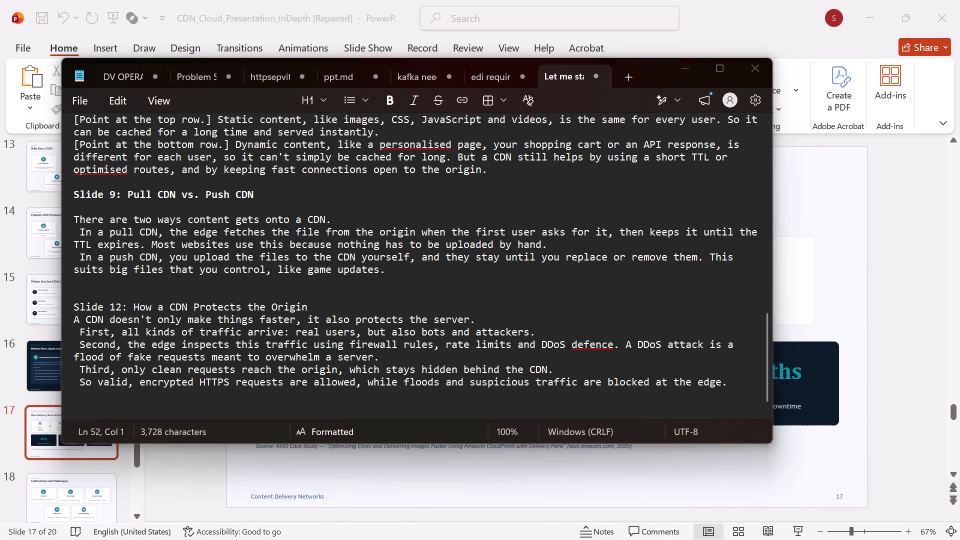
key("alt+Tab")
scroll(632, 383, "down", 5)
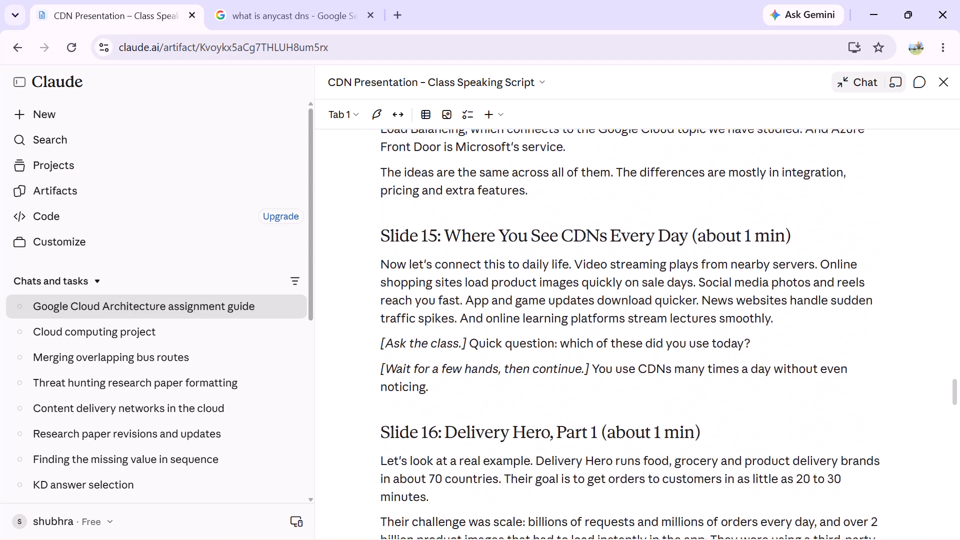
scroll(632, 383, "down", 5)
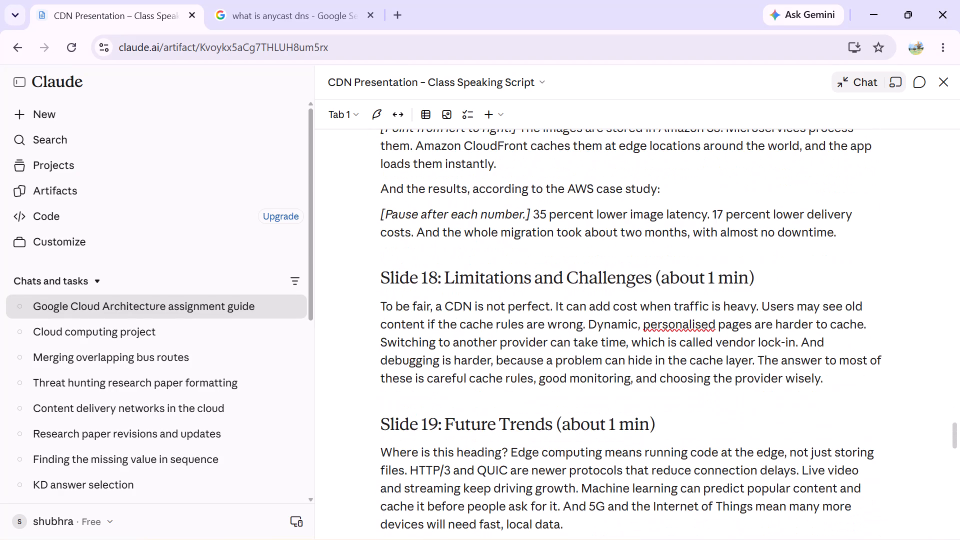
scroll(619, 361, "up", 1)
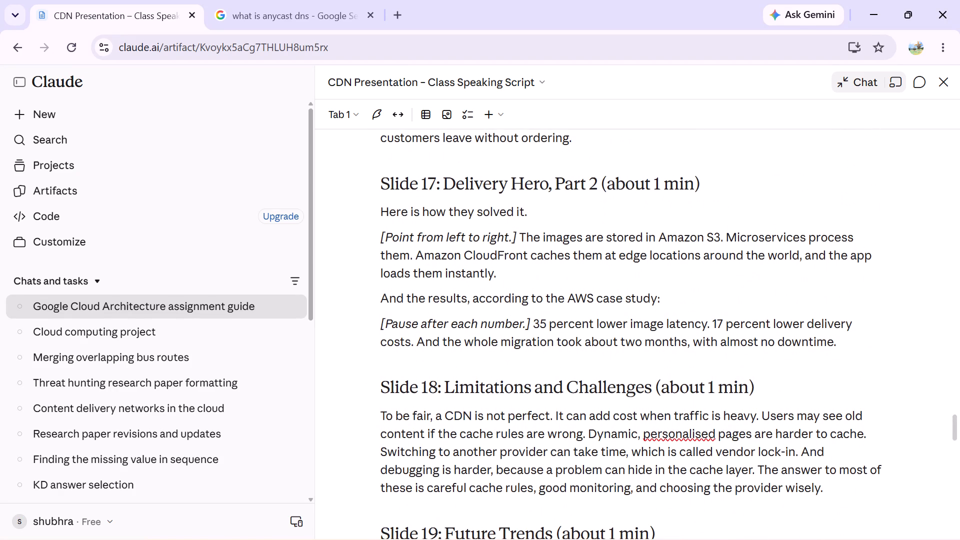
left_click_drag(850, 340, 360, 189)
key("ctrl+c")
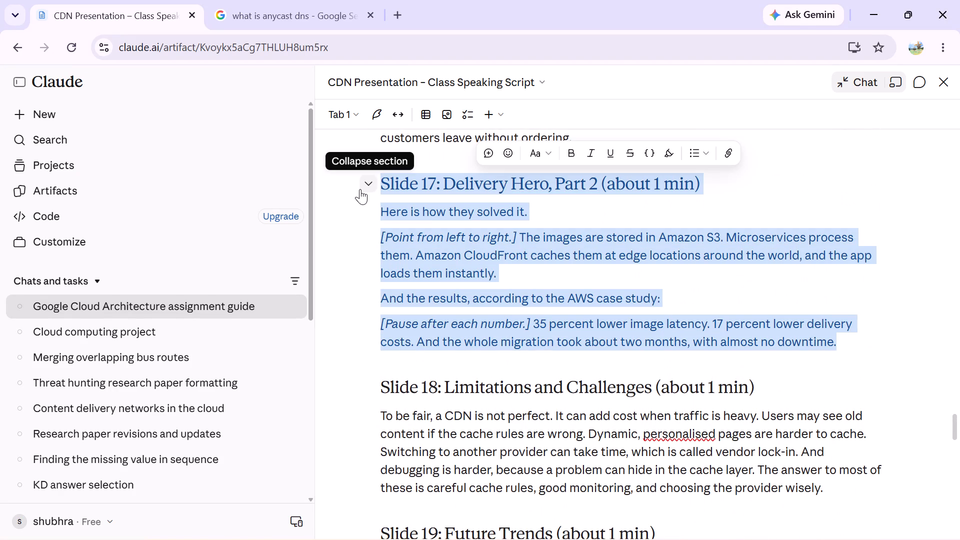
key("alt+Tab")
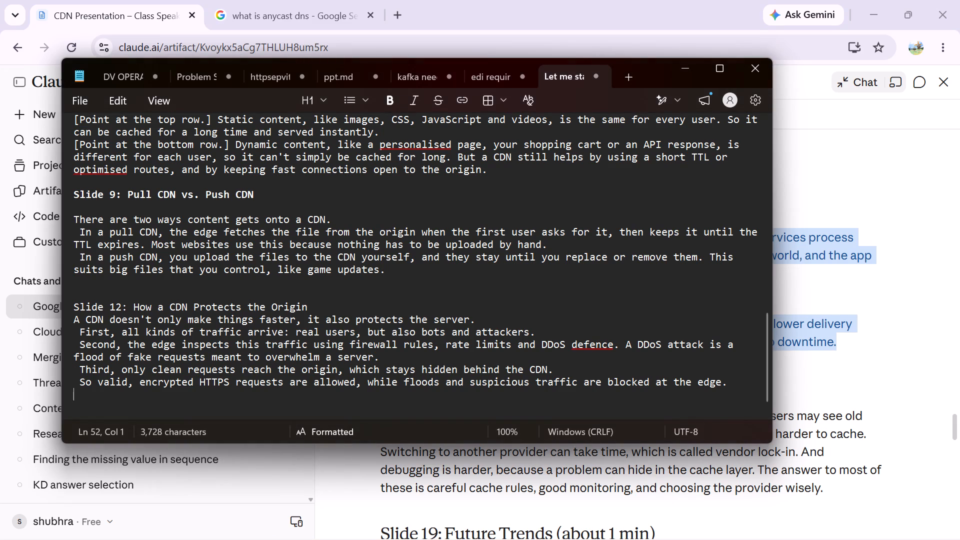
key("Return")
key("ctrl+v")
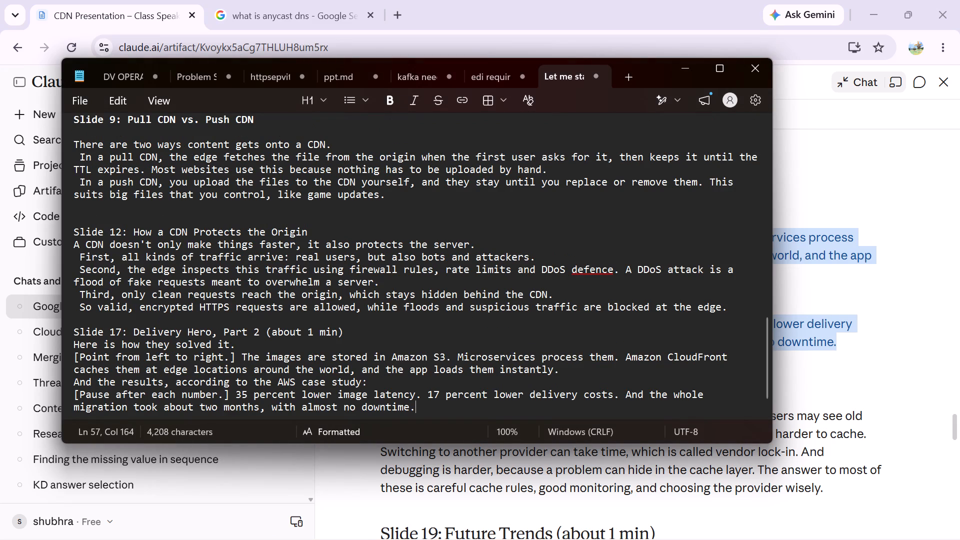
Delete "(about 1 min)", "[Point from left to right.]", "[Pause after each number.]" and the heading's "Part 2" from the note's Slide 17 section.
left_click_drag(350, 333, 265, 329)
key("BackSpace")
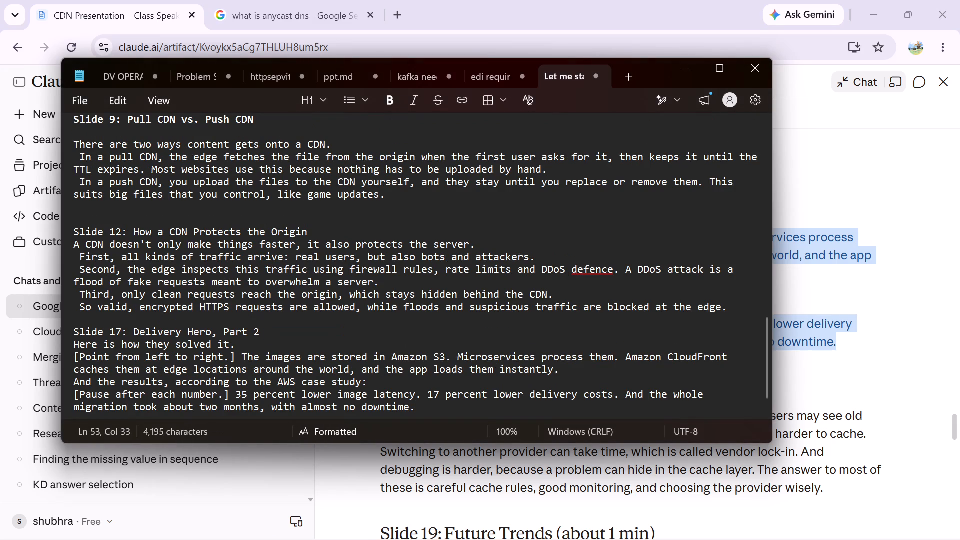
left_click_drag(236, 354, 64, 356)
key("BackSpace")
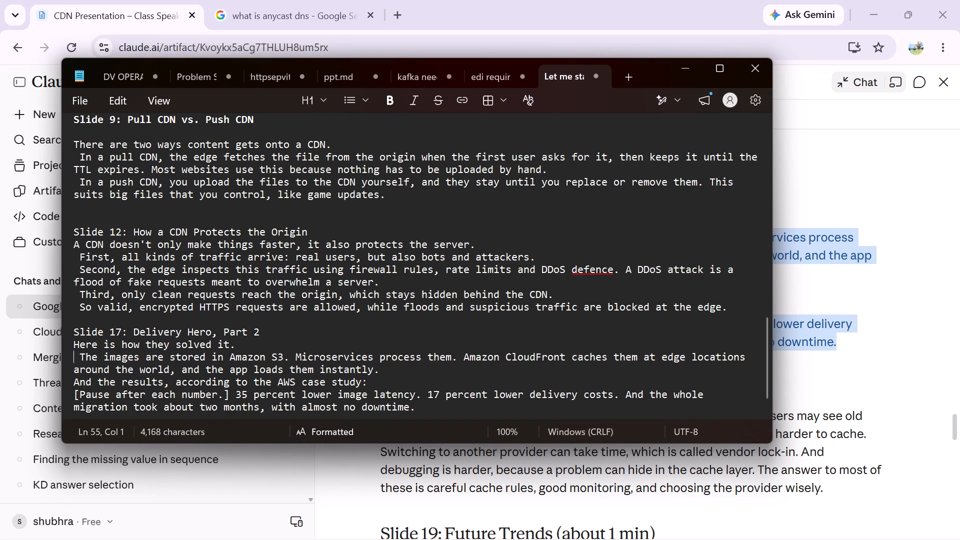
left_click_drag(231, 394, 70, 393)
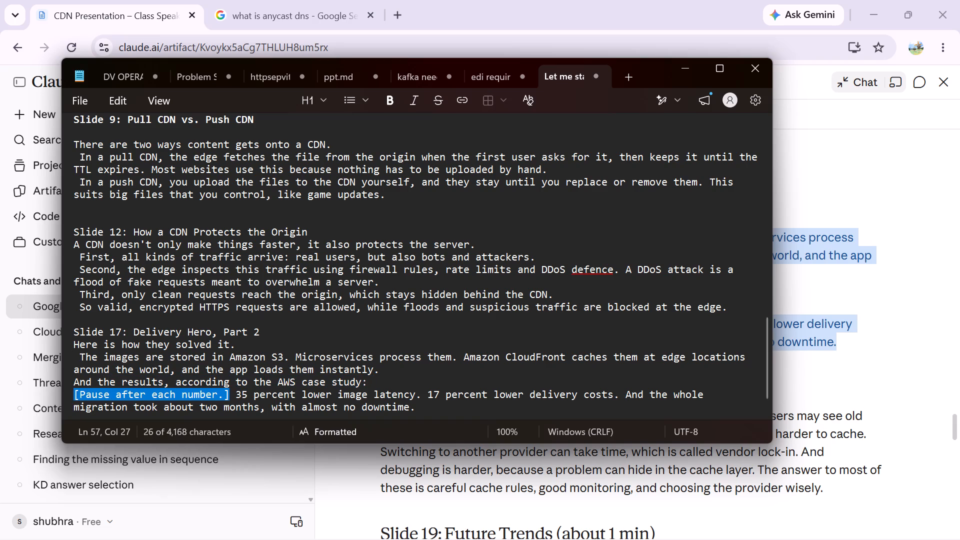
left_click_drag(70, 393, 71, 393)
key("BackSpace")
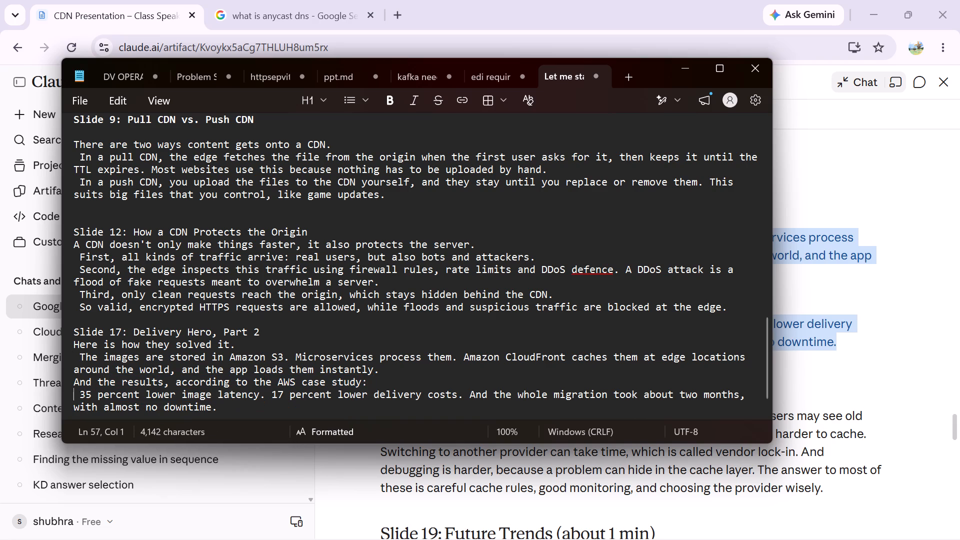
left_click_drag(270, 331, 214, 331)
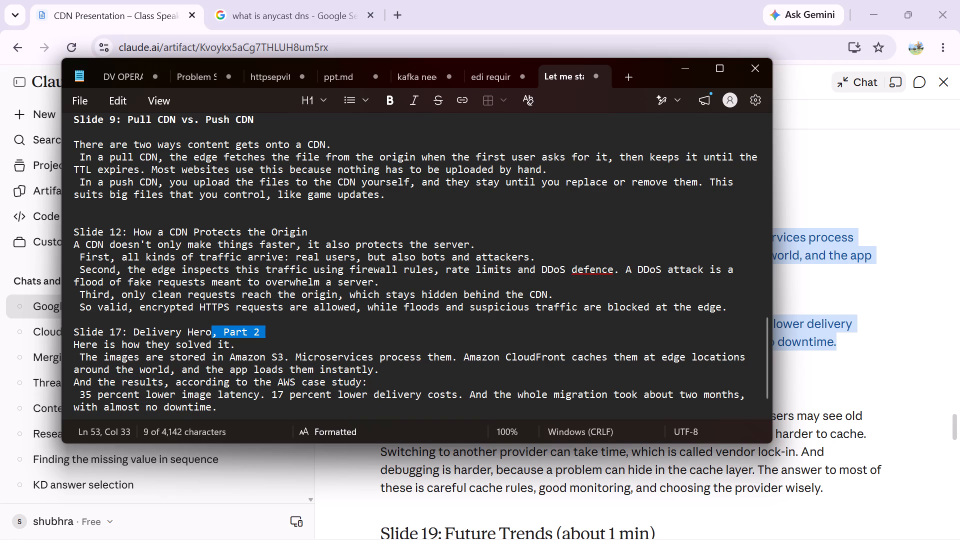
left_click_drag(214, 331, 220, 331)
key("BackSpace")
Read the Slide 16 to 19 sections of Claude's script and compare them with slides 18 and 19 of the PowerPoint deck.
key("alt+Tab")
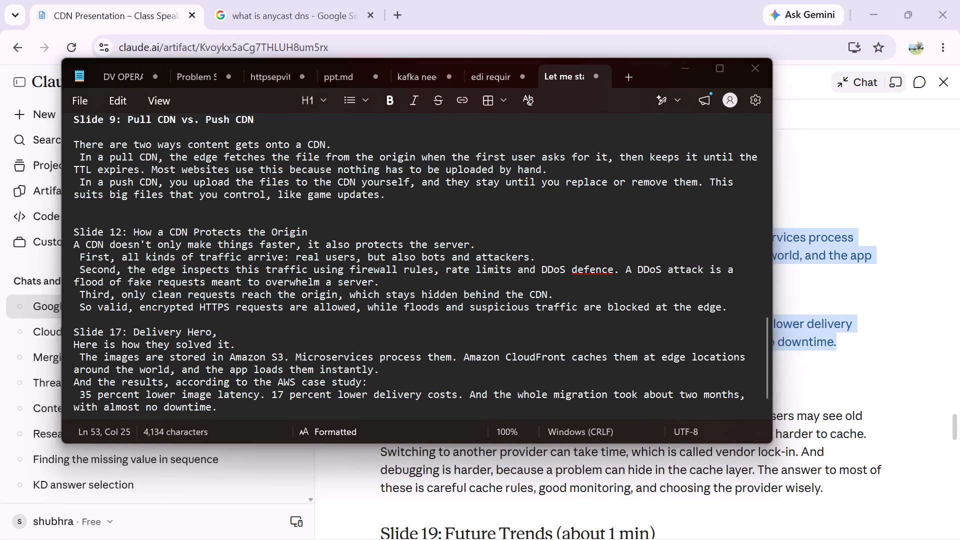
left_click(526, 328)
scroll(526, 328, "up", 1)
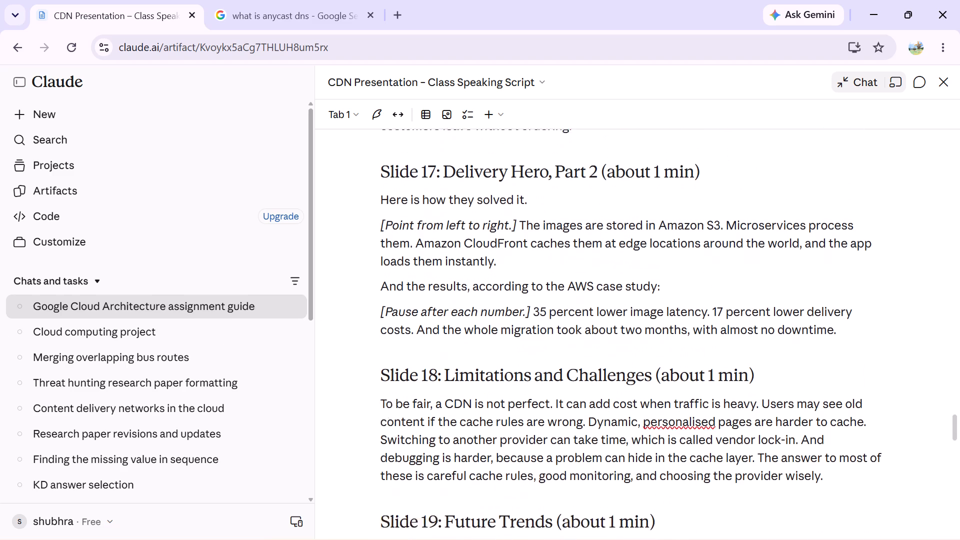
scroll(526, 328, "up", 2)
scroll(526, 328, "down", 1)
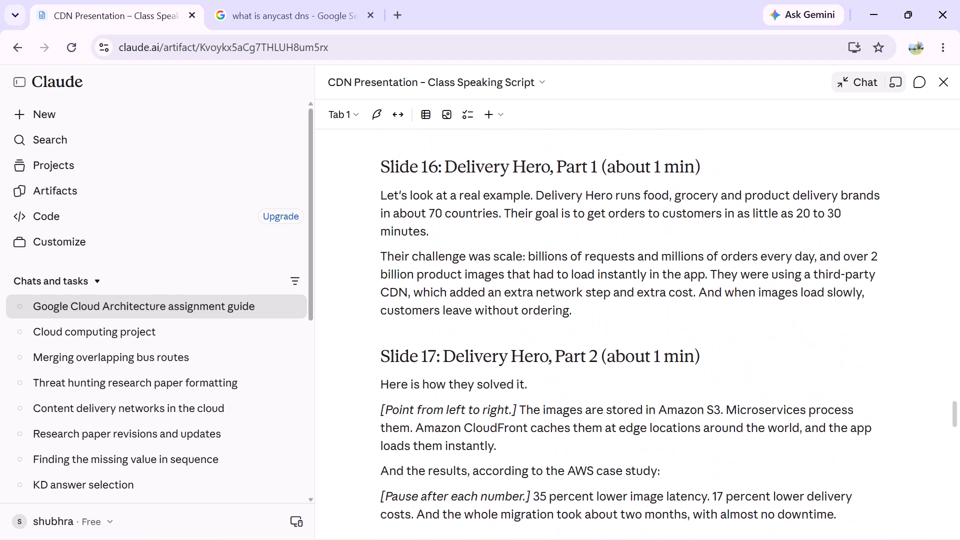
scroll(526, 328, "down", 1)
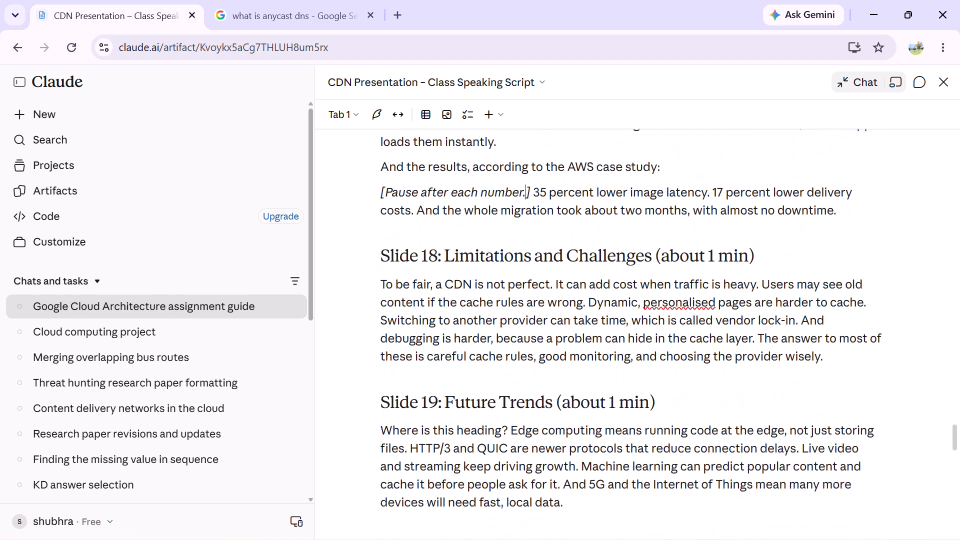
scroll(526, 328, "down", 1)
key("alt+Tab")
key("alt+Tab")
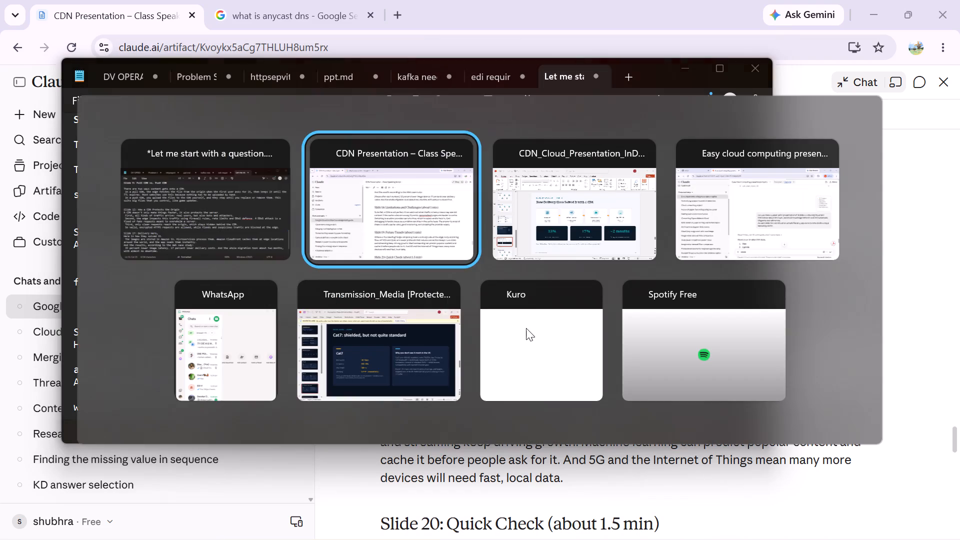
key("alt+Tab")
key("Down")
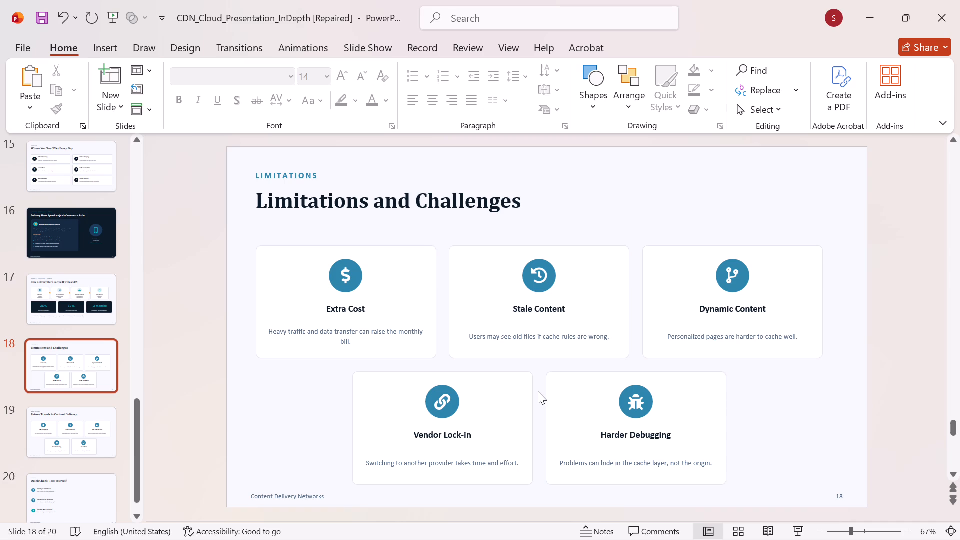
key("Down")
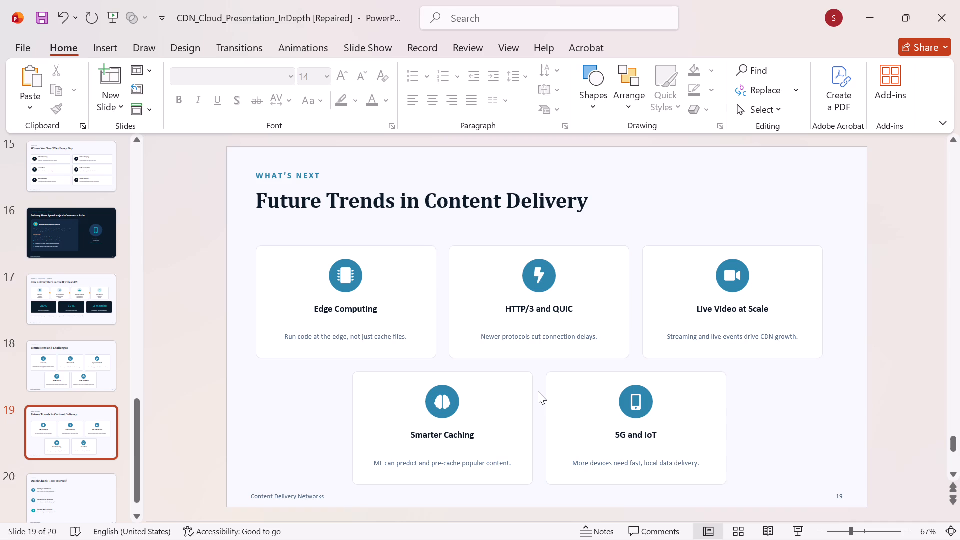
Switch to Claude's script and read its Slide 19 "Future Trends" and Slide 20 "Quick Check" sections.
key("alt+Tab")
key("alt+Tab")
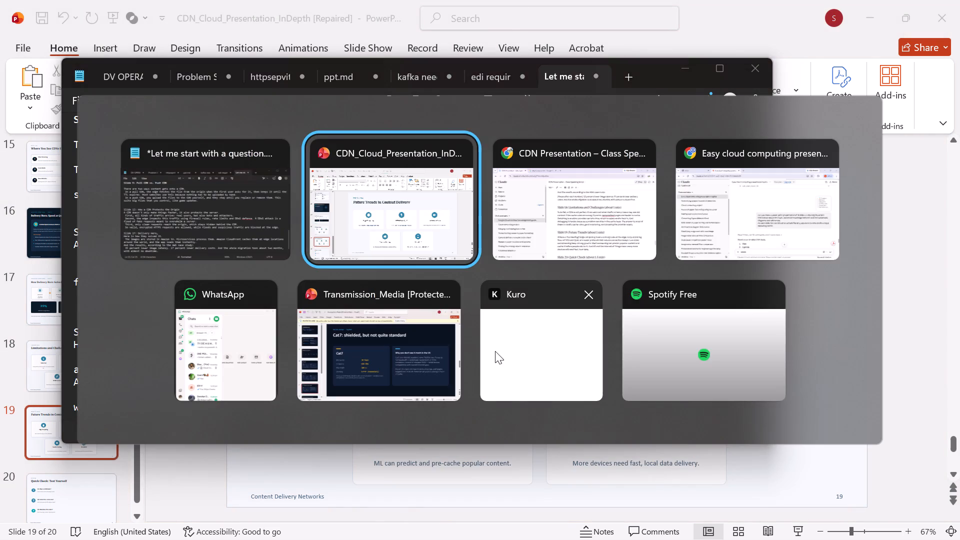
key("alt+Tab")
scroll(495, 351, "down", 1)
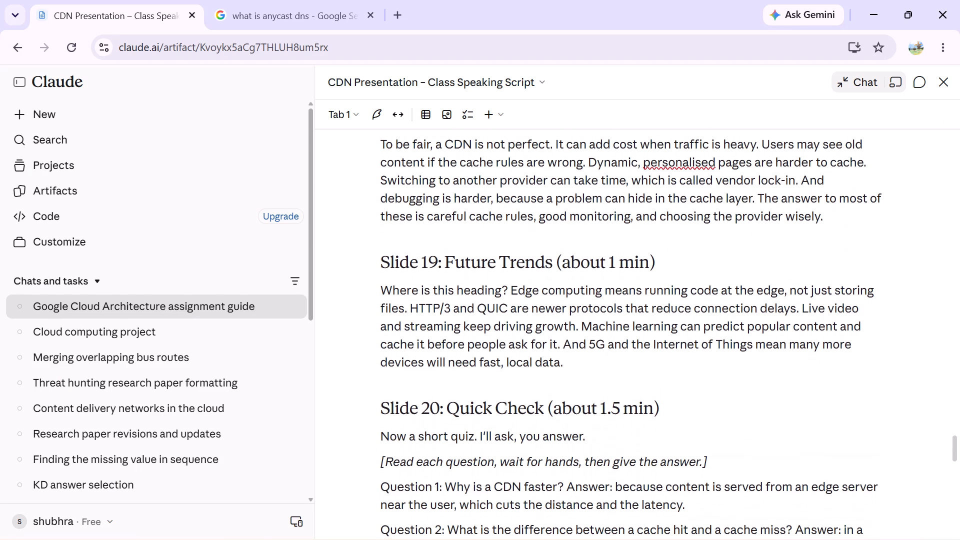
scroll(495, 351, "down", 1)
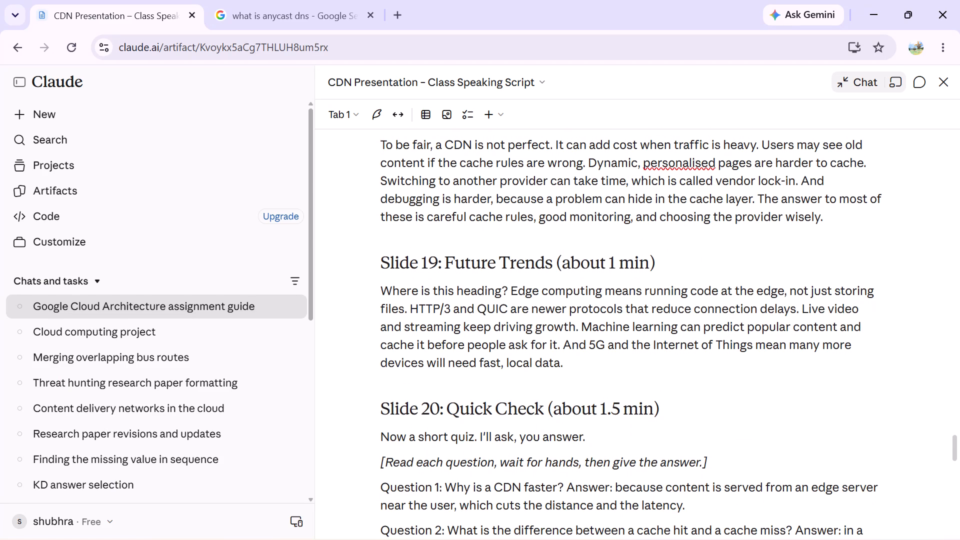
scroll(488, 301, "down", 2)
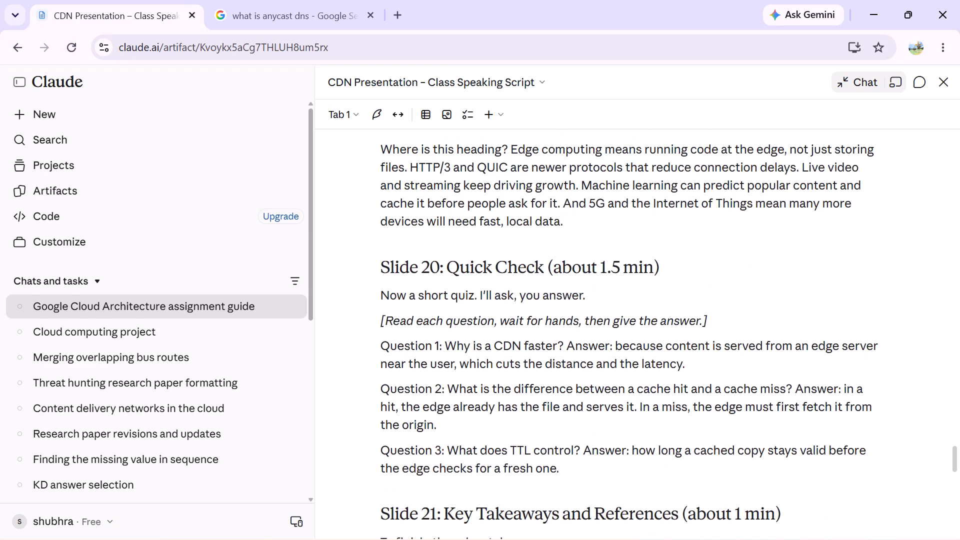
Delete slide 20, "Quick Check: Test Yourself", from the CDN deck in PowerPoint.
key("alt+Tab")
key("alt+Tab")
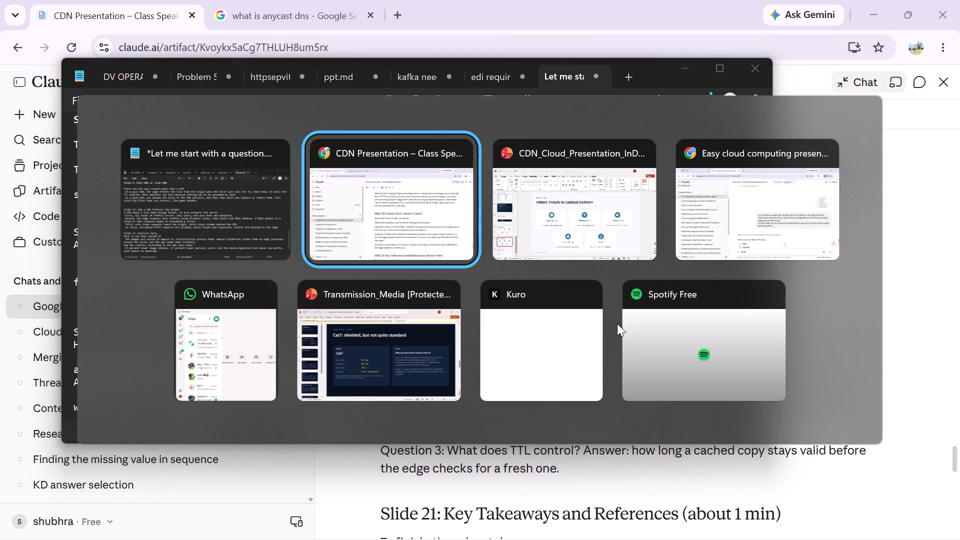
key("alt+Tab")
key("Down")
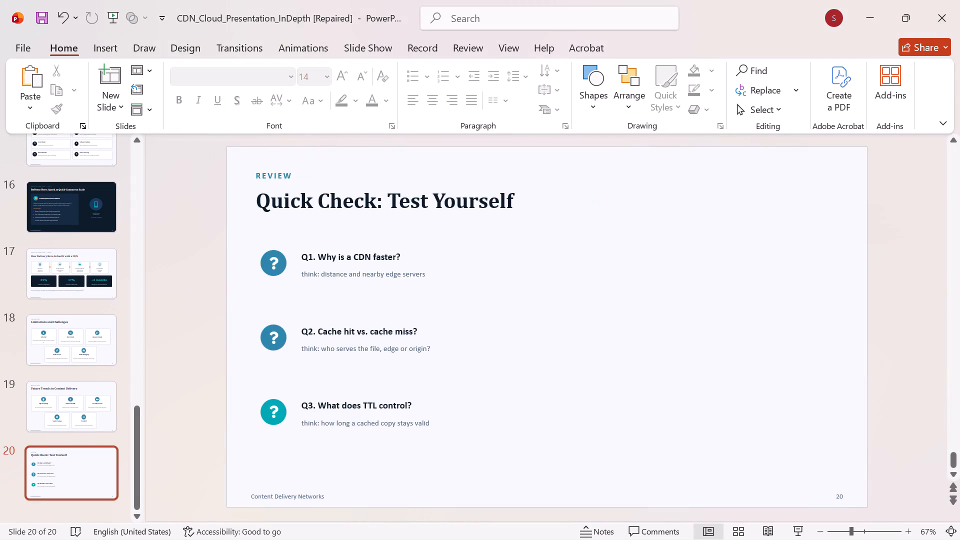
key("Down")
key("Down")
left_click(93, 465)
key("Delete")
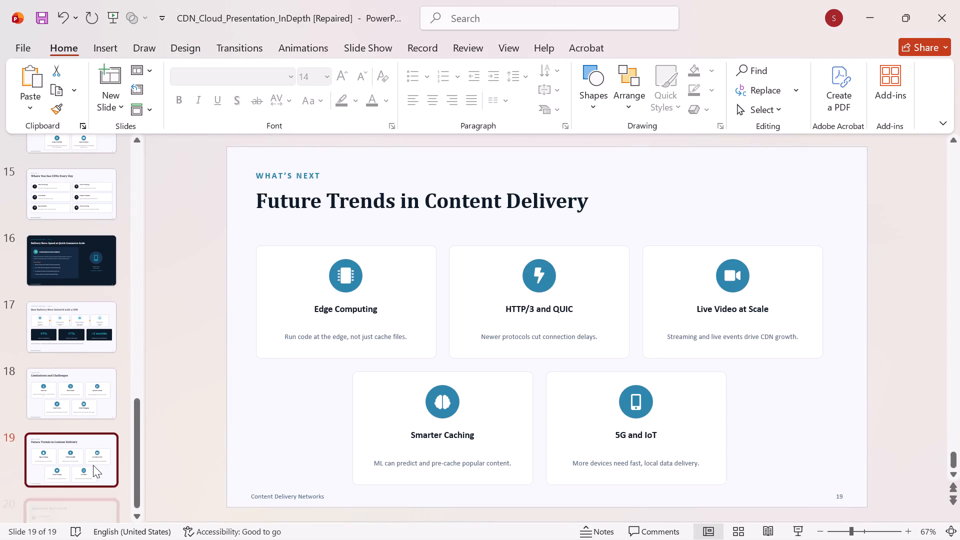
Look over the deck's remaining slide thumbnails and go back to the title slide, "Content Delivery Networks in the Cloud".
scroll(95, 313, "up", 15)
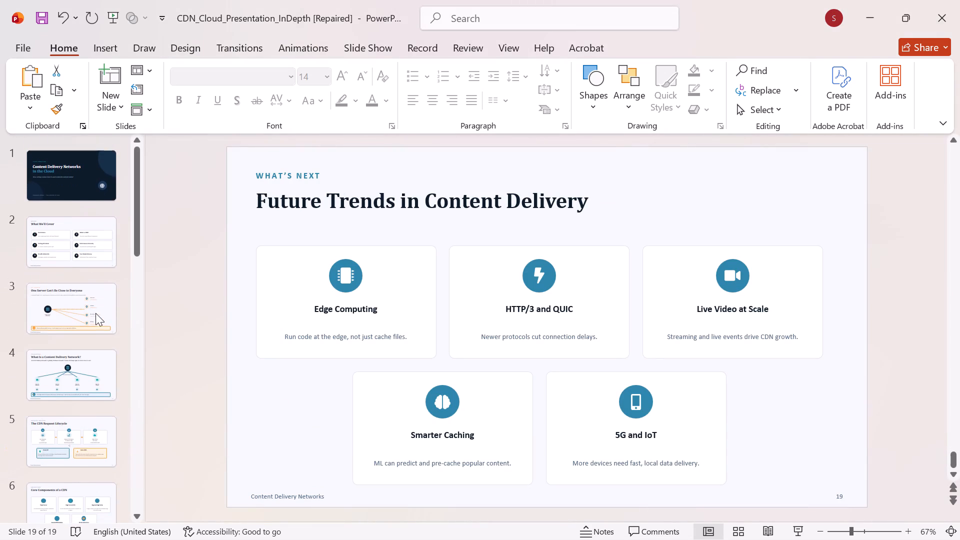
scroll(81, 226, "up", 1)
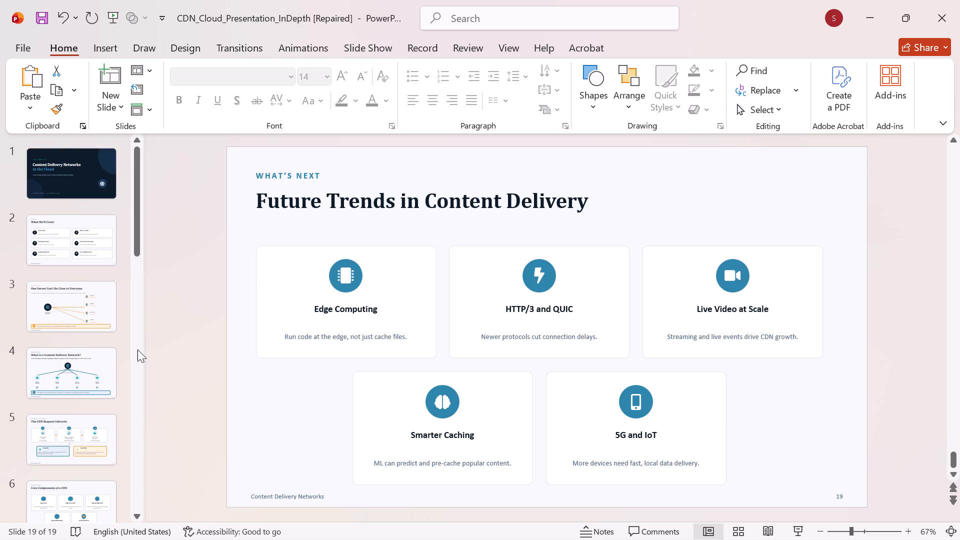
scroll(51, 340, "down", 10)
scroll(61, 268, "down", 3)
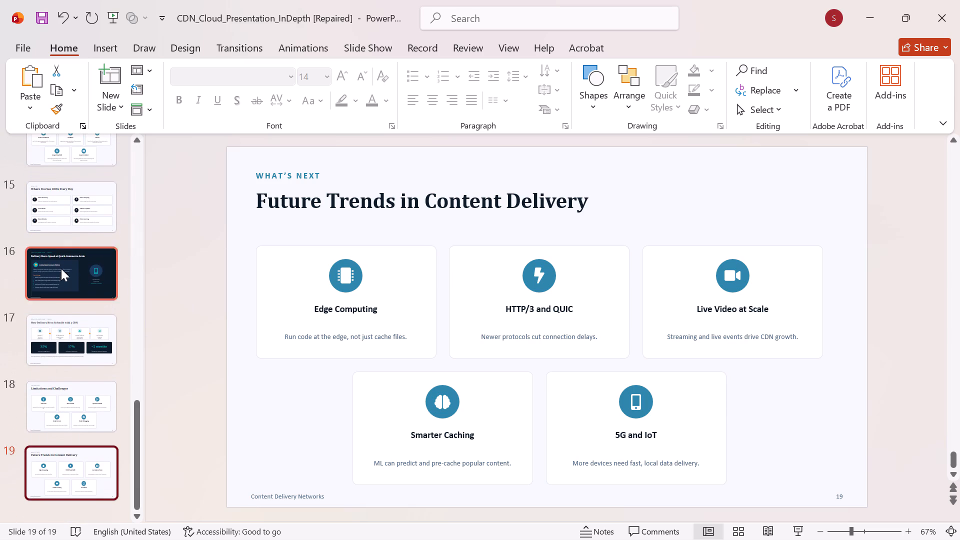
scroll(83, 268, "up", 20)
scroll(83, 268, "up", 2)
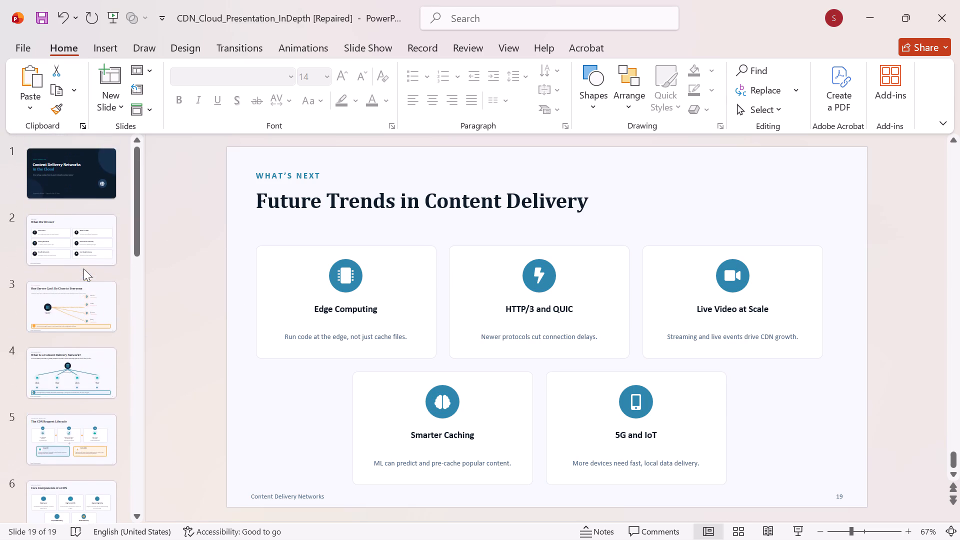
scroll(563, 235, "up", 5)
scroll(91, 206, "up", 3)
left_click(74, 189)
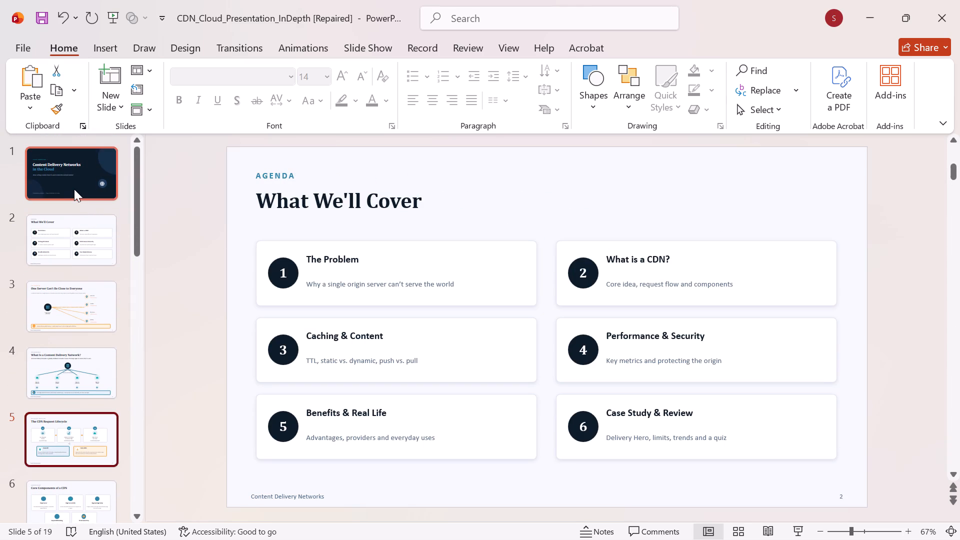
Switch to the Notepad note and copy its entire speaking script, from the opening question to the Slide 17 section.
key("alt+Tab")
scroll(366, 307, "down", 6)
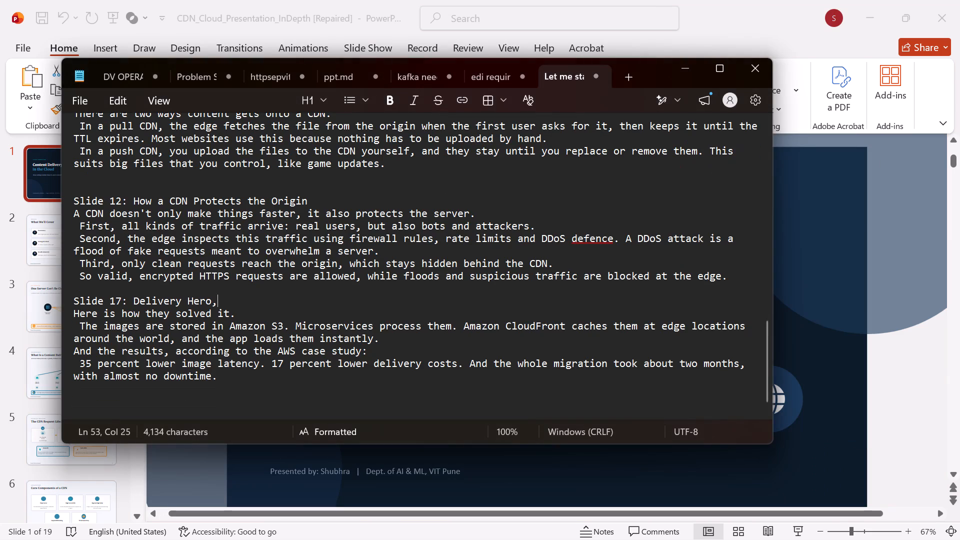
scroll(366, 307, "up", 7)
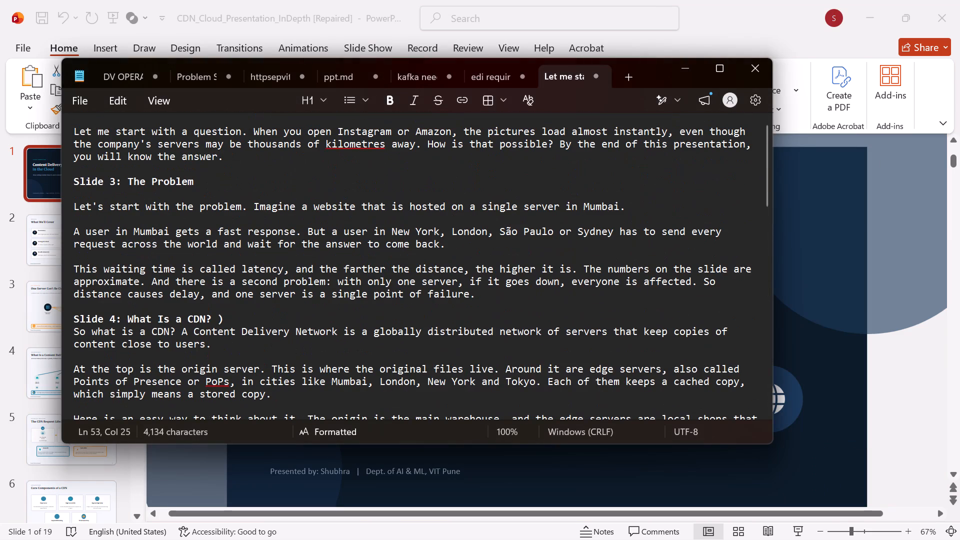
key("ctrl+a")
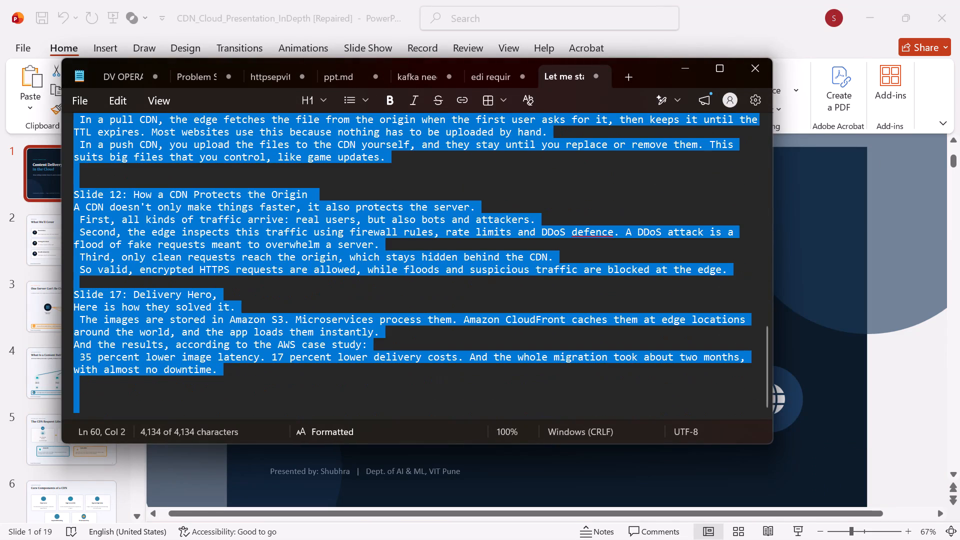
key("ctrl+c")
left_click(671, 64)
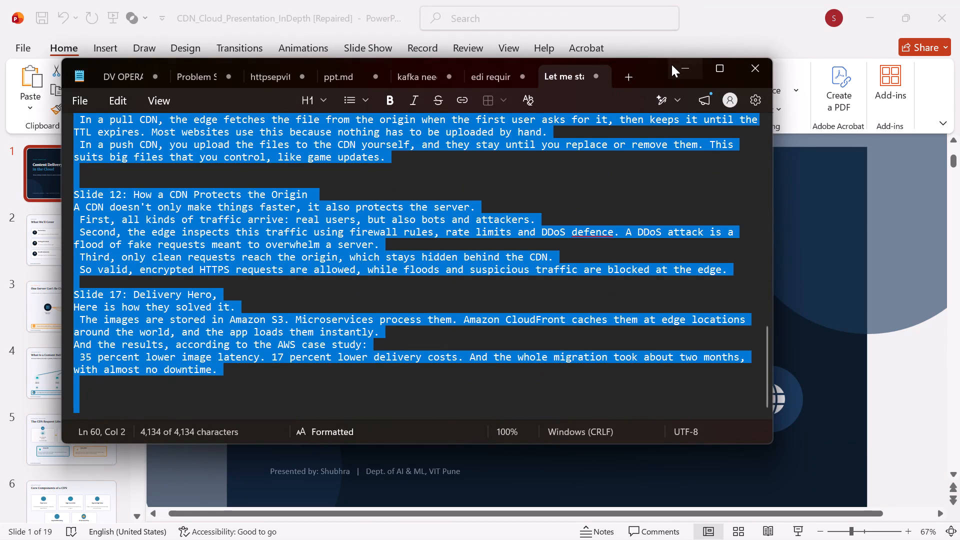
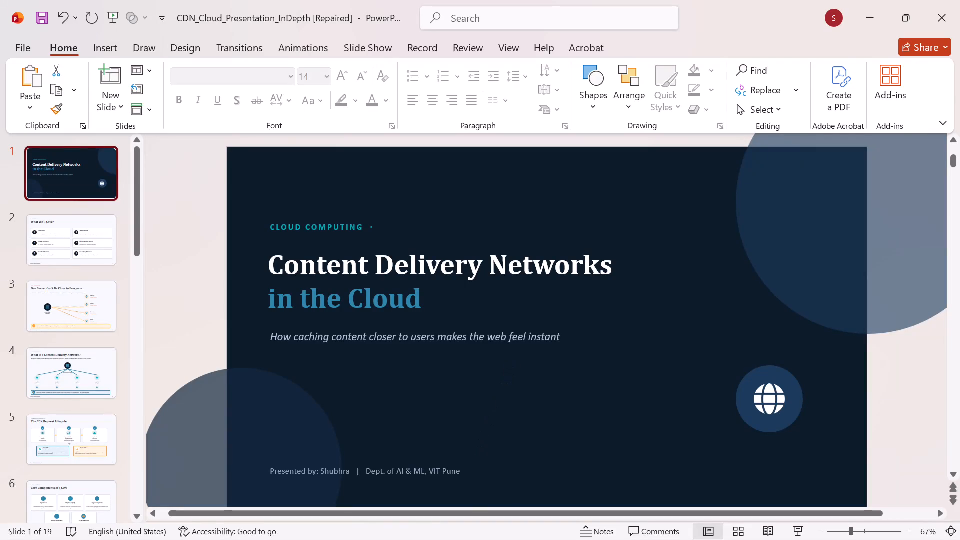
Remove the "Presented by" line with the presenter and department details from the bottom of the title slide.
left_click(465, 469)
left_click(448, 469)
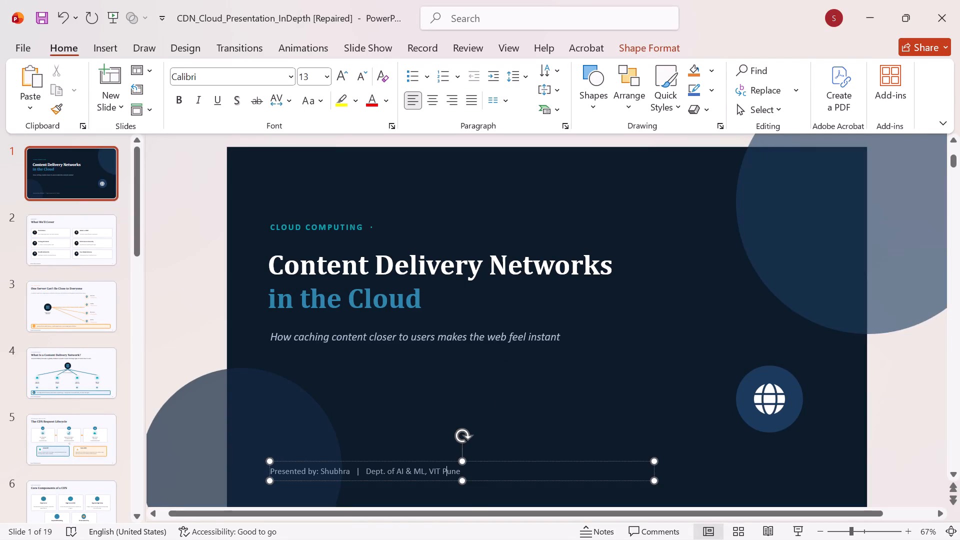
left_click(460, 471)
key("BackSpace")
key("BackSpace")
key("BackSpace")
key("BackSpace")
key("BackSpace")
key("BackSpace")
key("BackSpace")
key("BackSpace")
key("BackSpace")
key("BackSpace")
key("BackSpace")
key("BackSpace")
key("BackSpace")
key("BackSpace")
key("BackSpace")
key("BackSpace")
key("BackSpace")
key("BackSpace")
key("BackSpace")
key("BackSpace")
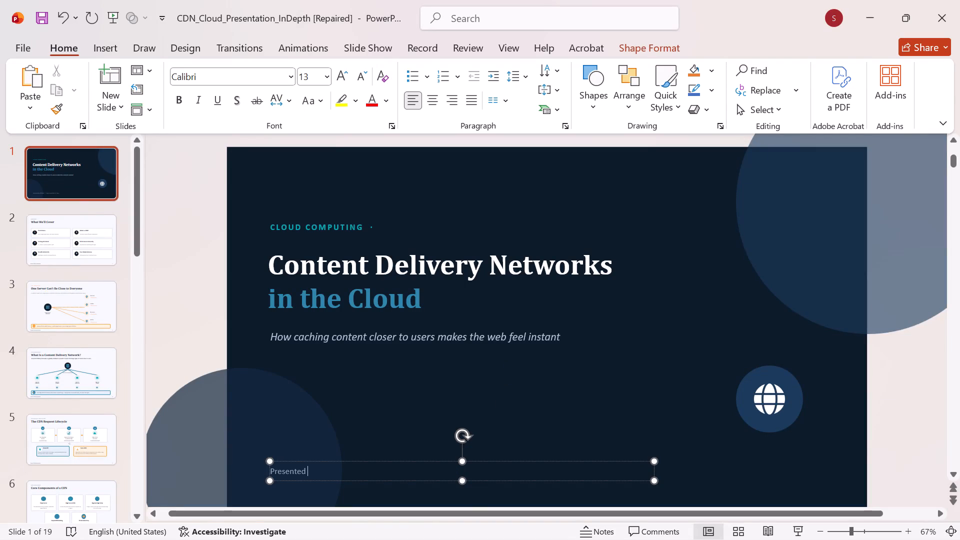
key("BackSpace")
left_click(452, 444)
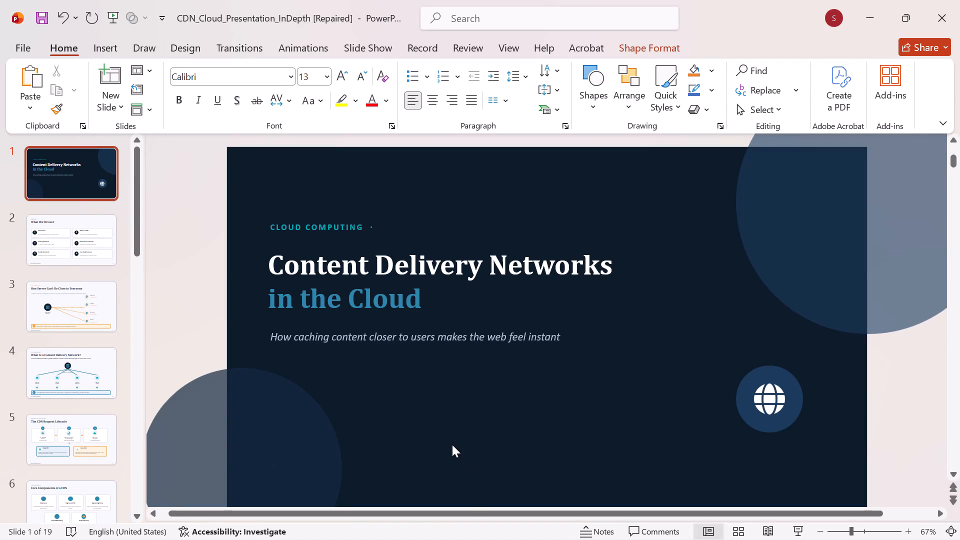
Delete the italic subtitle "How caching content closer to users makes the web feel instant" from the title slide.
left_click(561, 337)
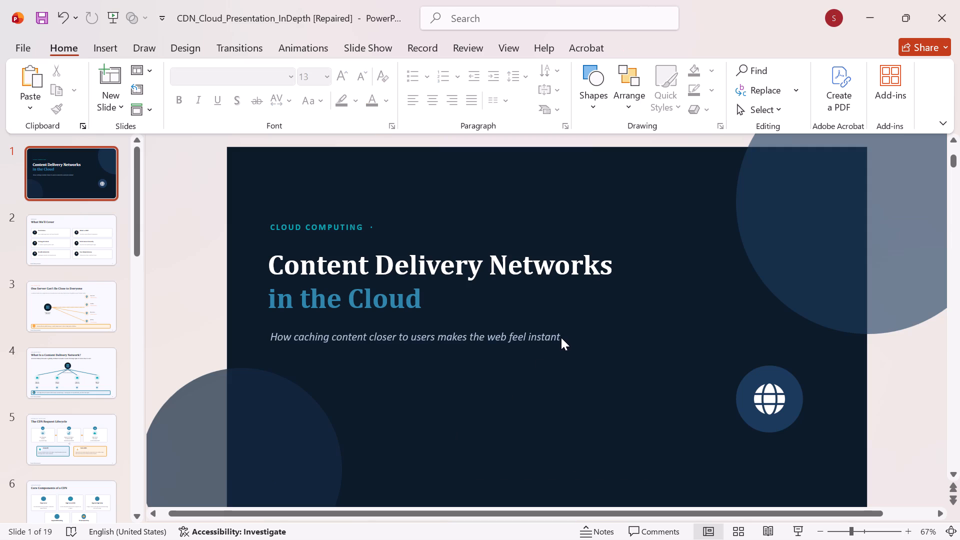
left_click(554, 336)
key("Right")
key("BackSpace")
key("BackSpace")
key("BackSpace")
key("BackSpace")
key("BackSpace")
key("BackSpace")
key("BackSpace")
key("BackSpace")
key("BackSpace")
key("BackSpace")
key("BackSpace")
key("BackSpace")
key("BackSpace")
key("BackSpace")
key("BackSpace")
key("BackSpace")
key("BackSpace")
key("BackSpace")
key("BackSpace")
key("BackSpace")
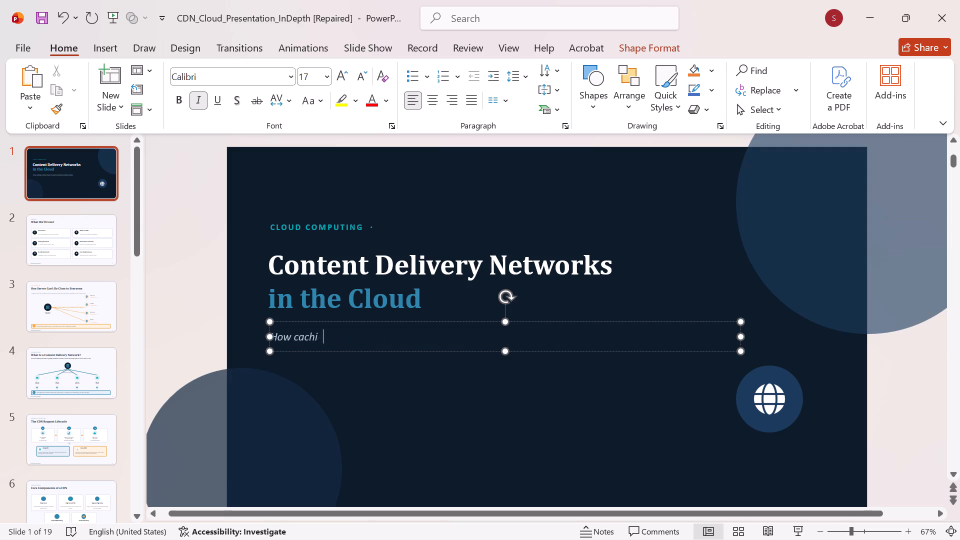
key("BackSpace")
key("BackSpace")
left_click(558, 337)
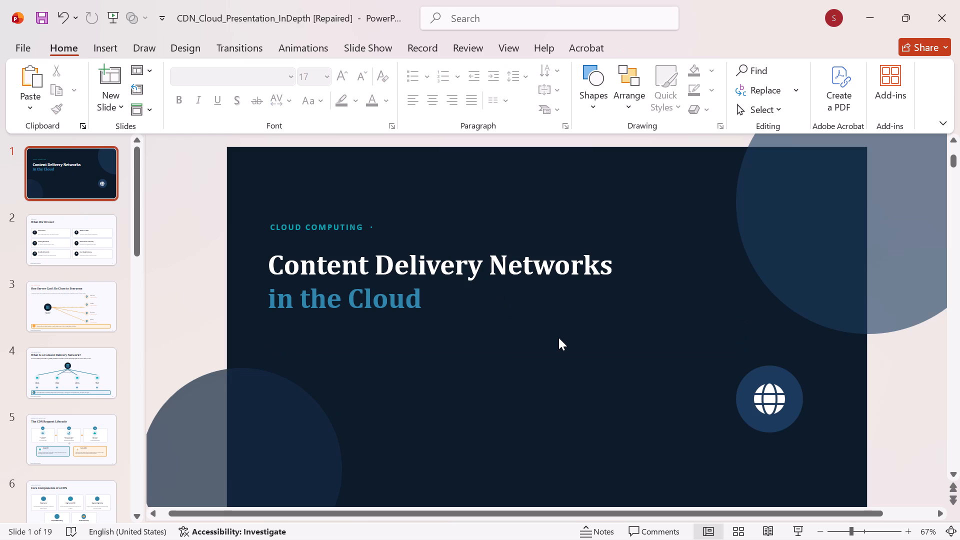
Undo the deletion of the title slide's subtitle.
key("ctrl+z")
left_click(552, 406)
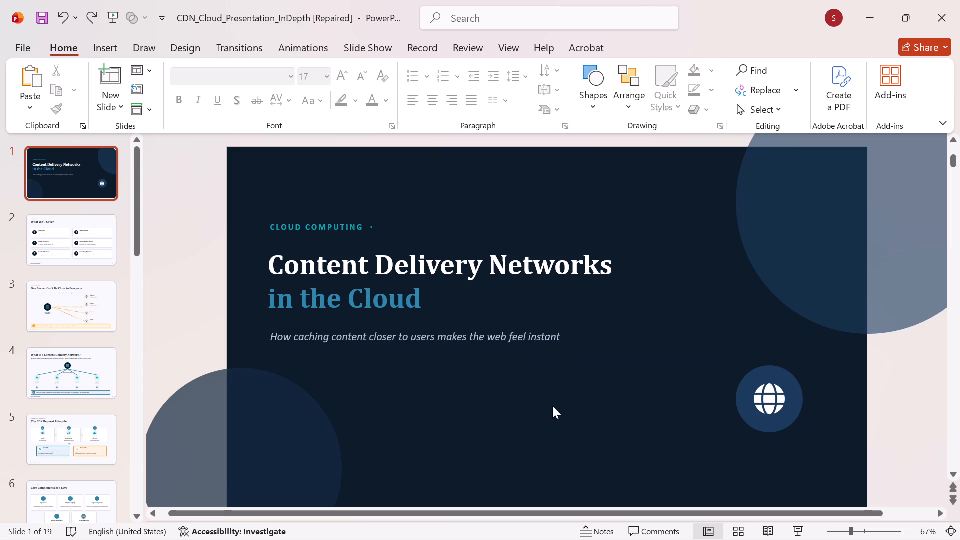
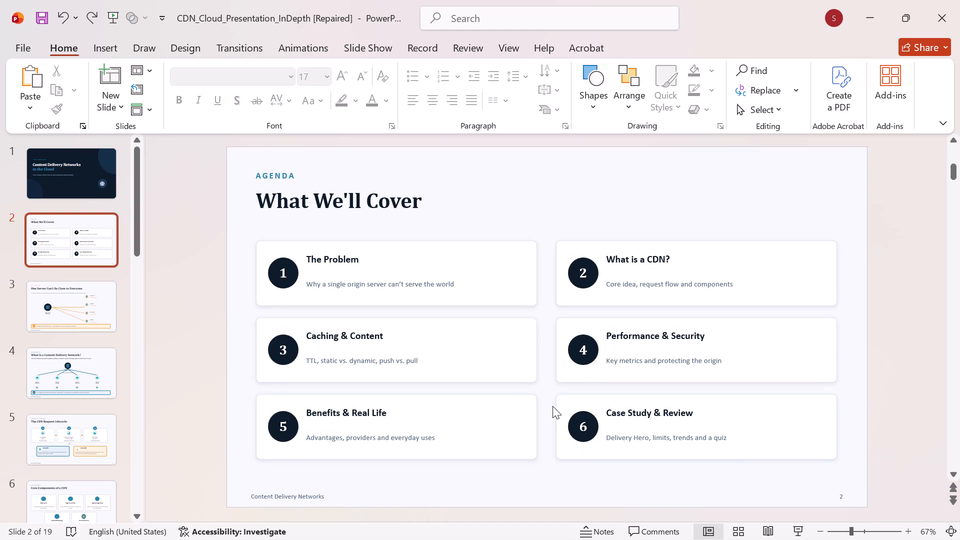
Go from the agenda to slide 3, "One Server Can't Be Close to Everyone", to review its content.
key("Down")
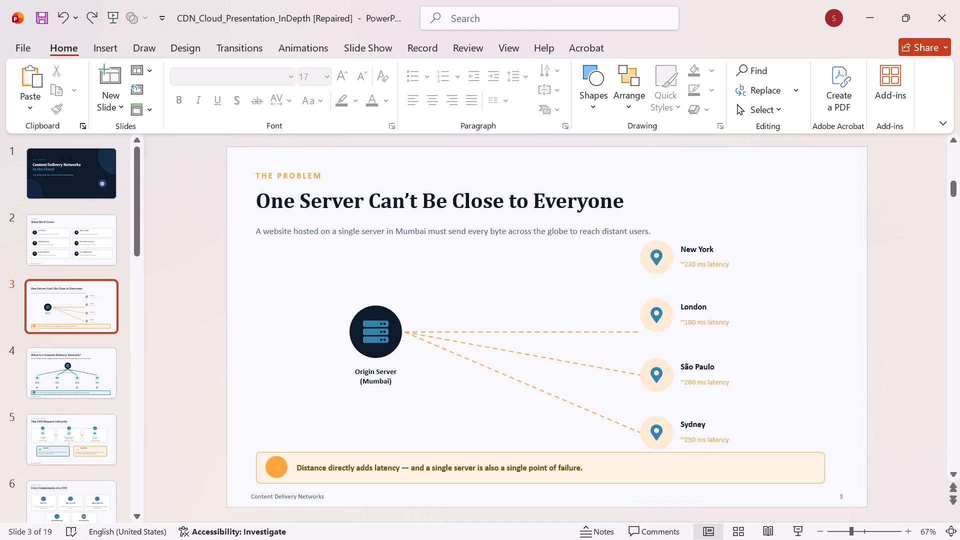
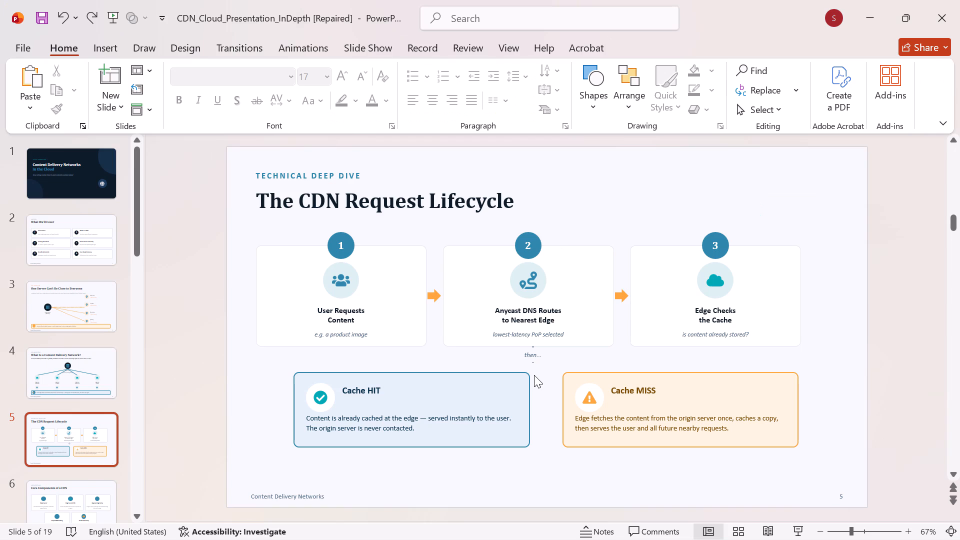
key("Down")
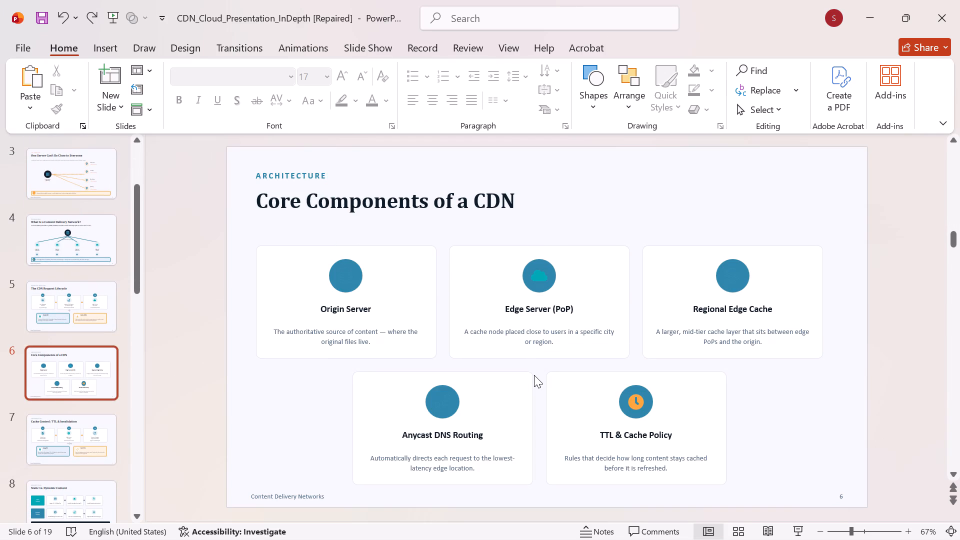
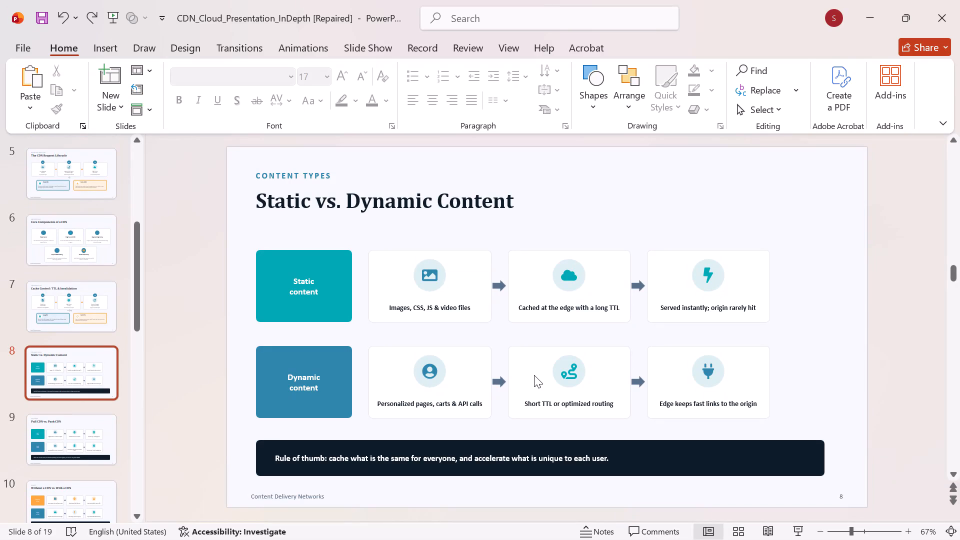
Review the remaining slides of the CDN deck, from "Pull CDN vs. Push CDN" through to "Future Trends in Content Delivery" on slide 19.
key("Down")
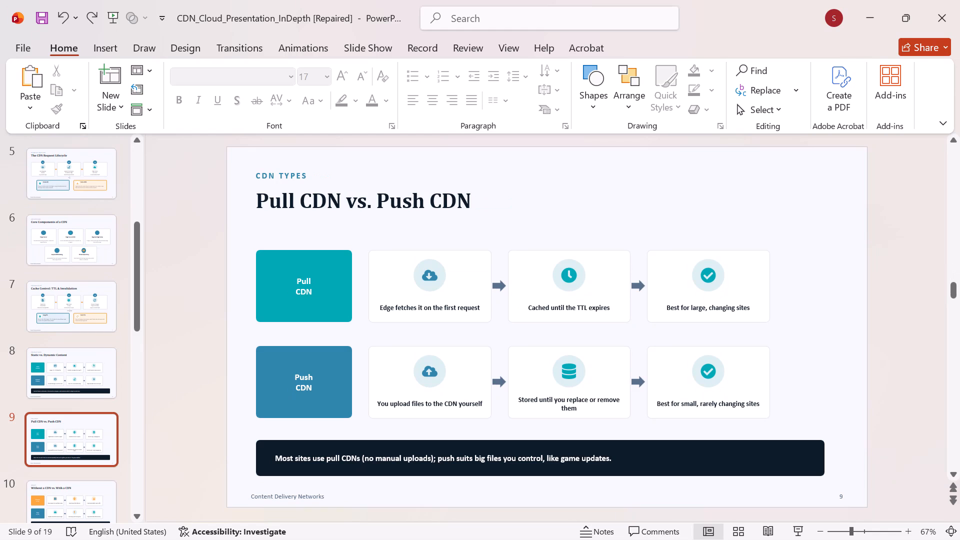
key("Down")
key("Down")
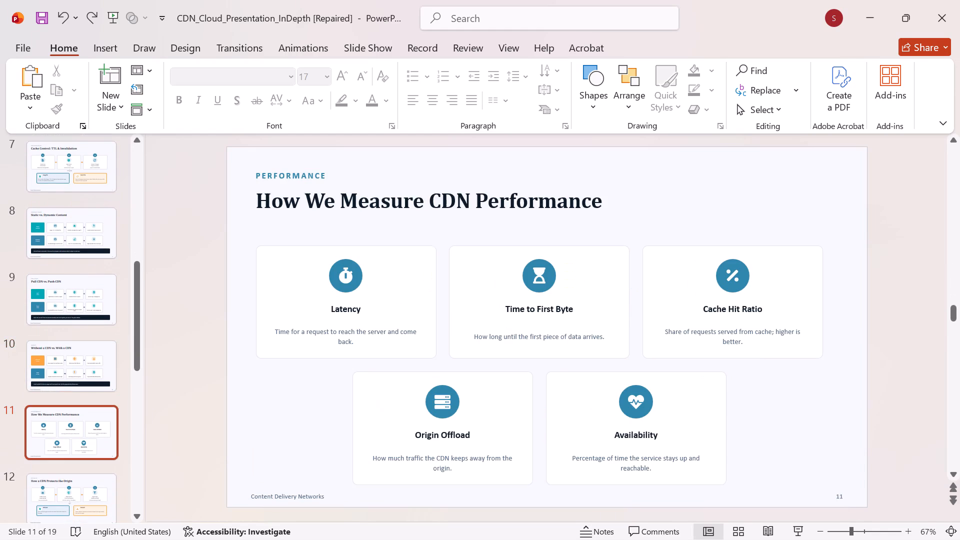
key("Down")
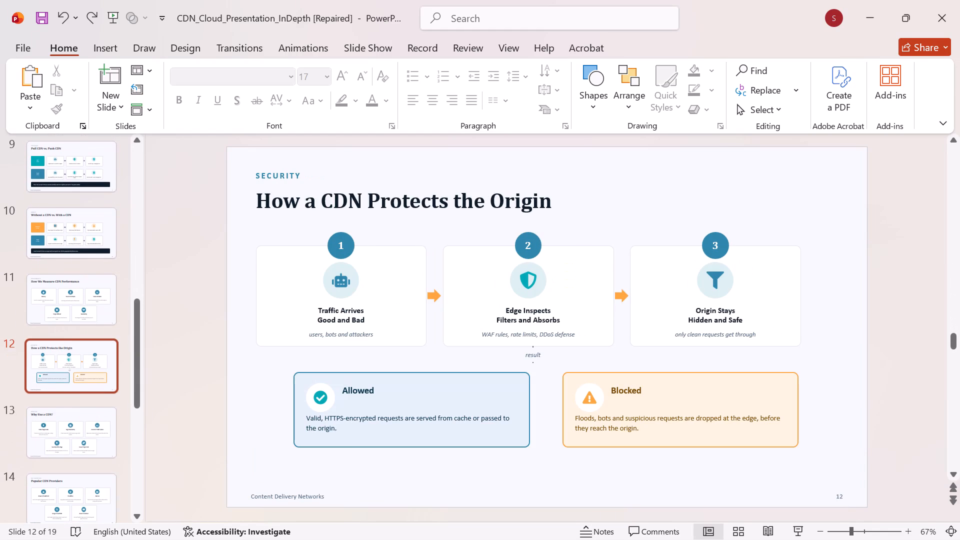
key("Down")
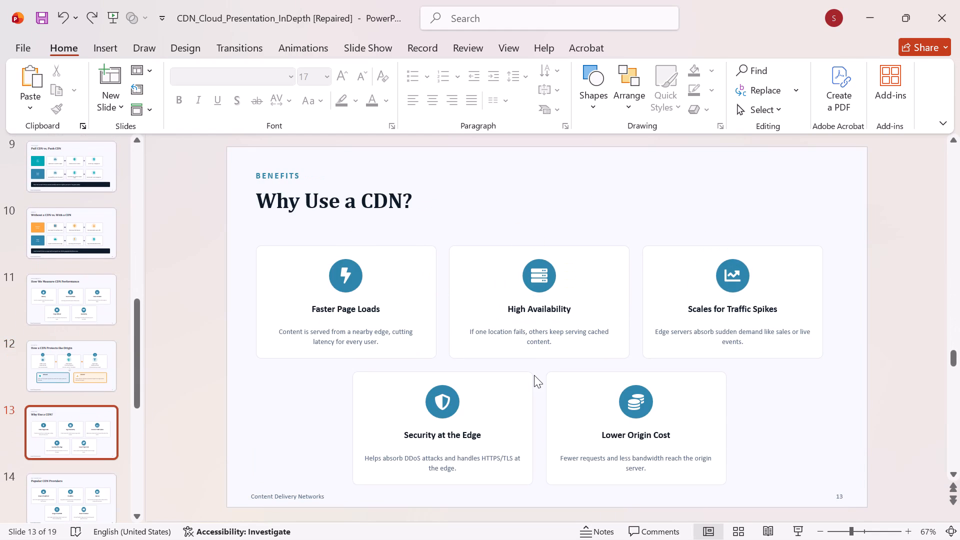
key("Down")
key("Down")
key("Down")
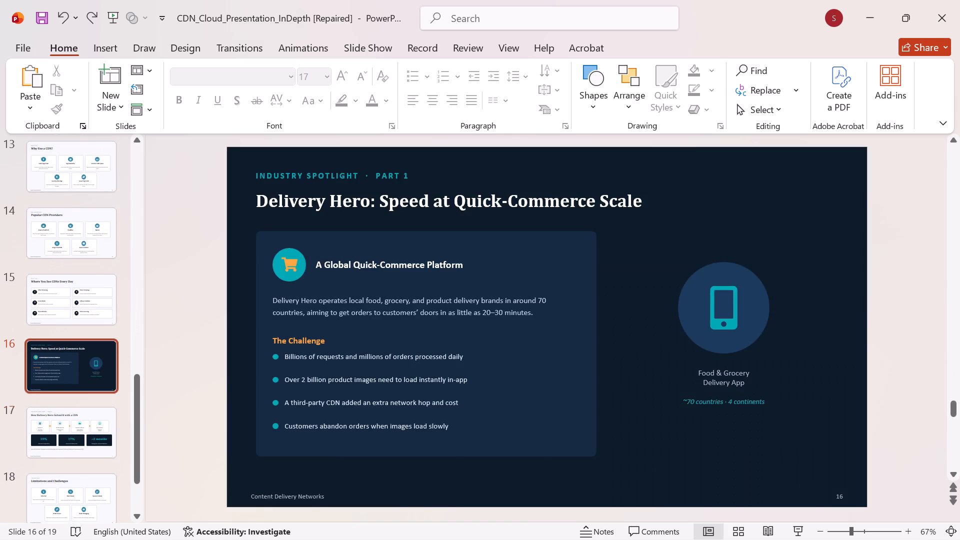
key("Down")
key("Down")
key("Up")
key("Down")
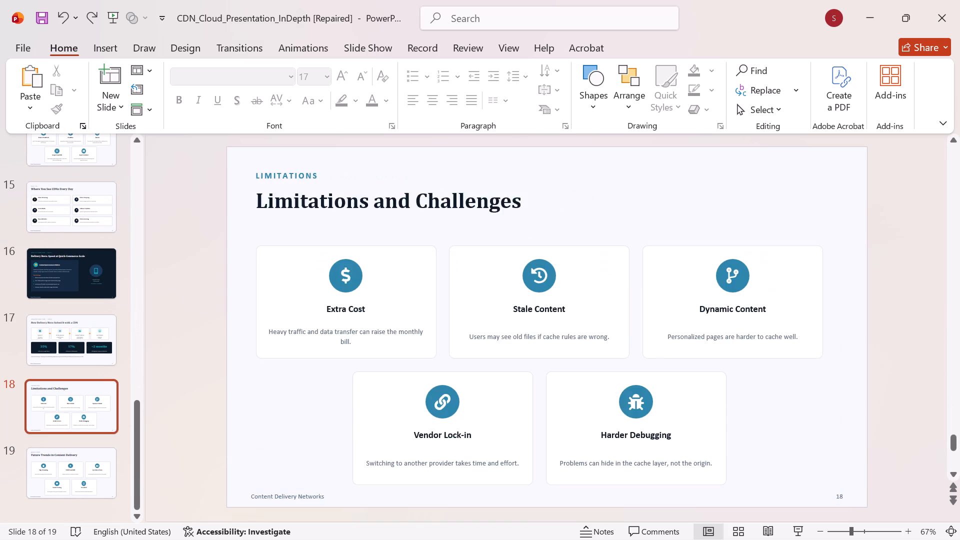
key("Down")
key("Down")
key("Down")
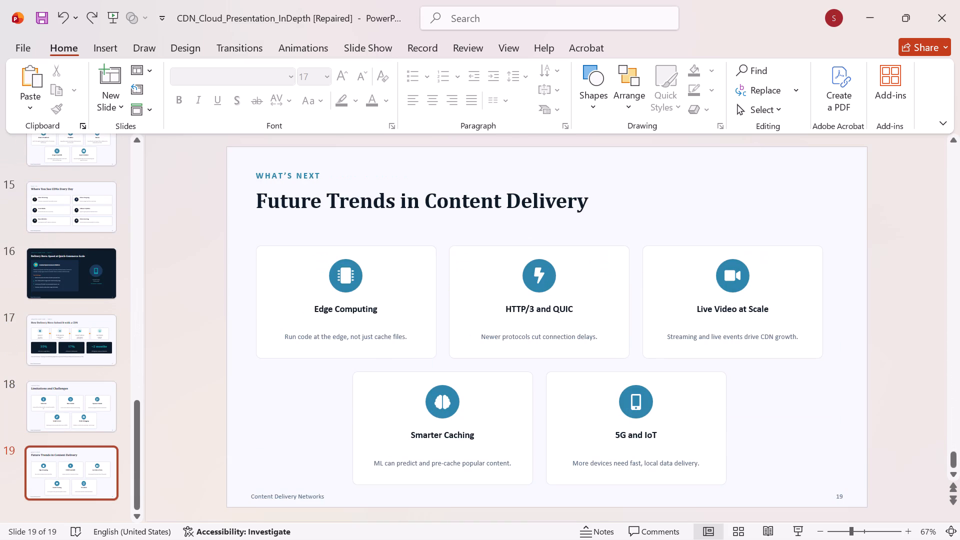
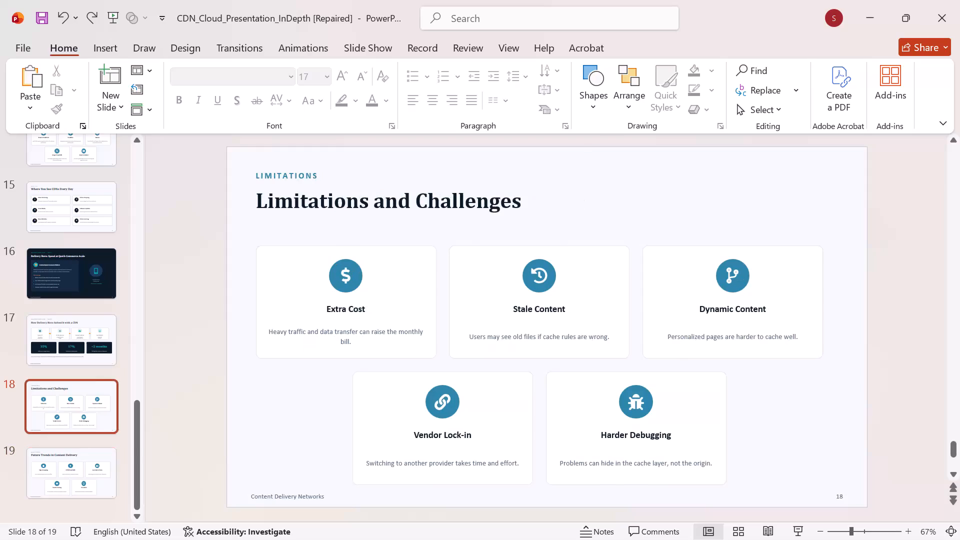
Re-examine the two Delivery Hero industry spotlight slides, 16 and 17, covering the quick-commerce challenge and the CDN solution.
key("Up")
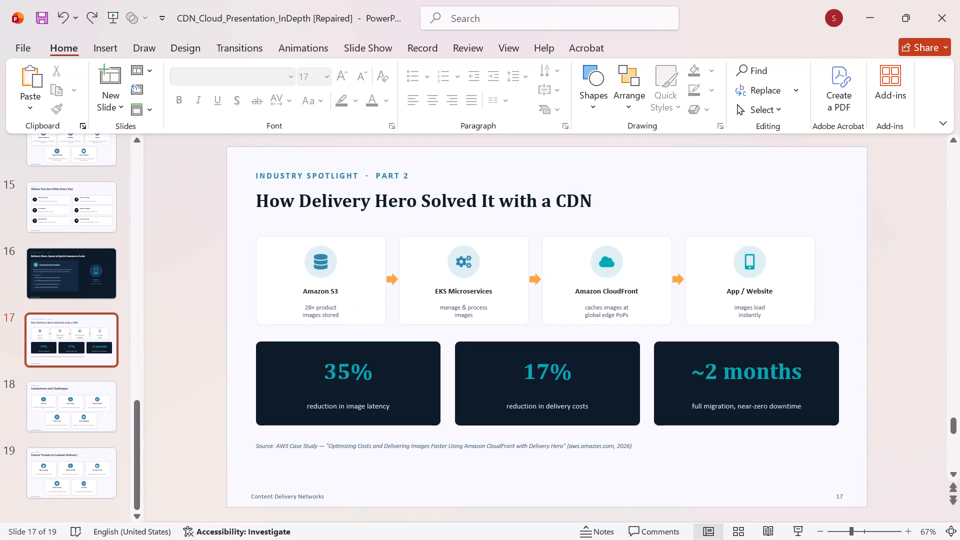
key("Up")
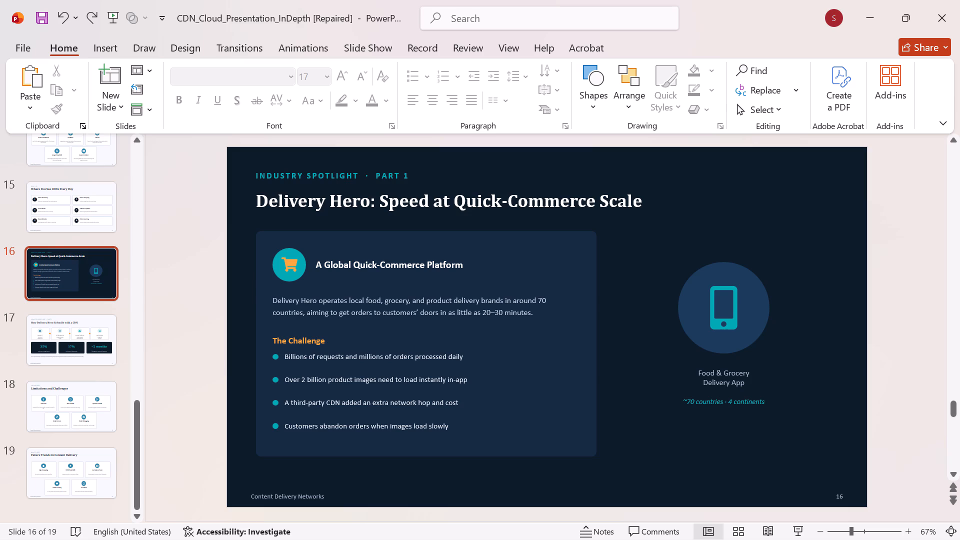
key("Down")
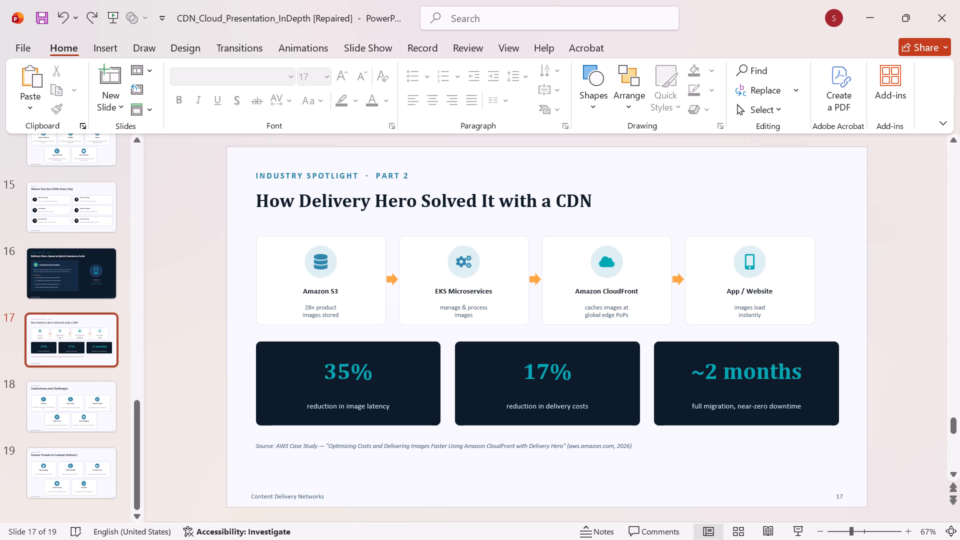